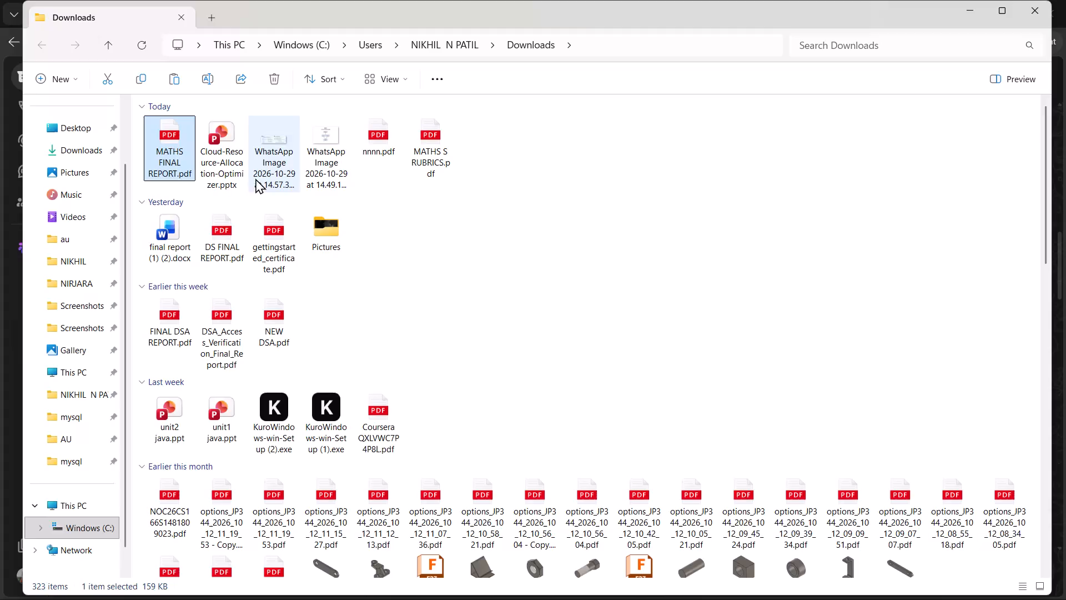
Open MATHS FINAL REPORT.pdf from Downloads in Word, just once, converting the PDF to a Word document.
right_click(155, 141)
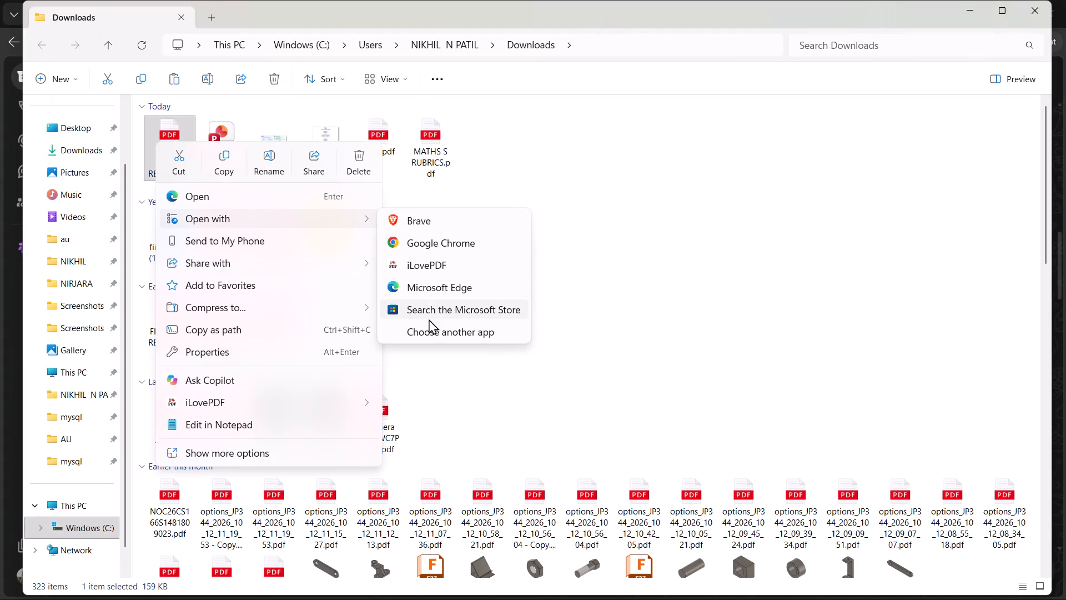
left_click(428, 325)
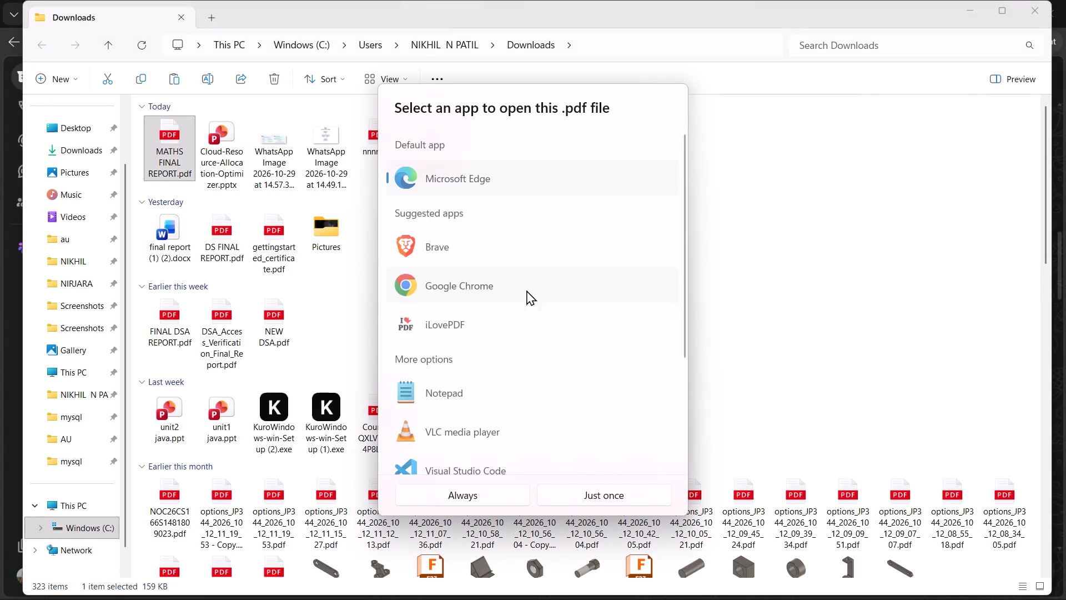
scroll(535, 354, "down", 2)
left_click(521, 382)
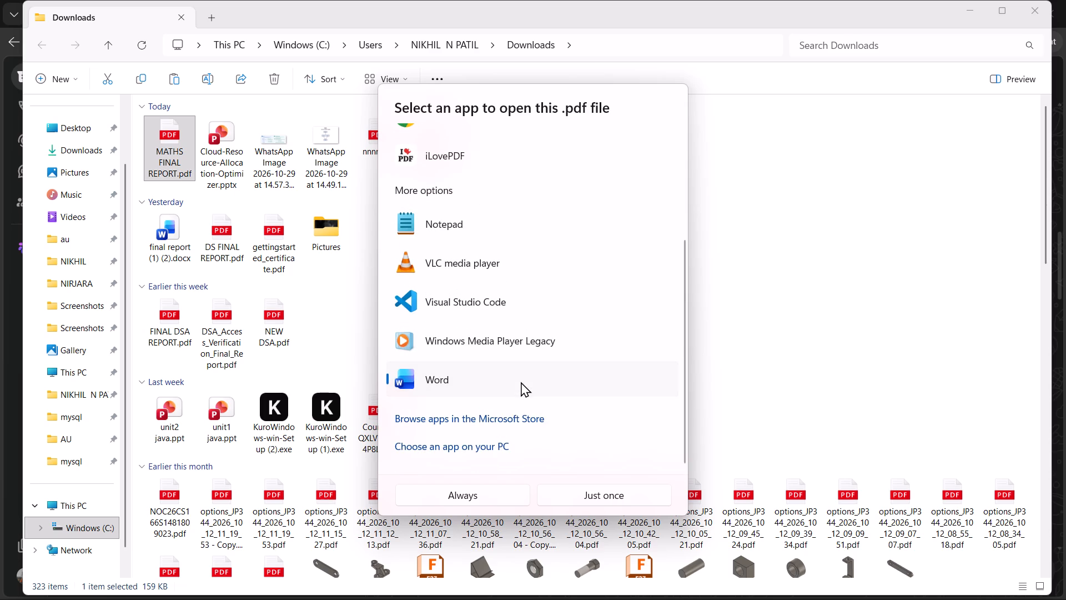
left_click(617, 499)
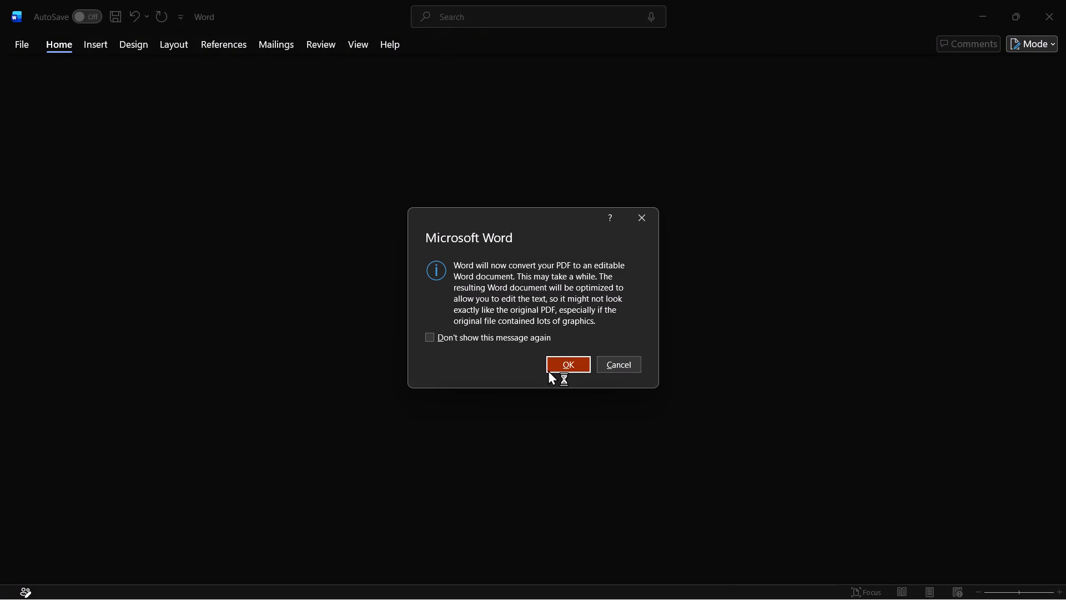
left_click(561, 361)
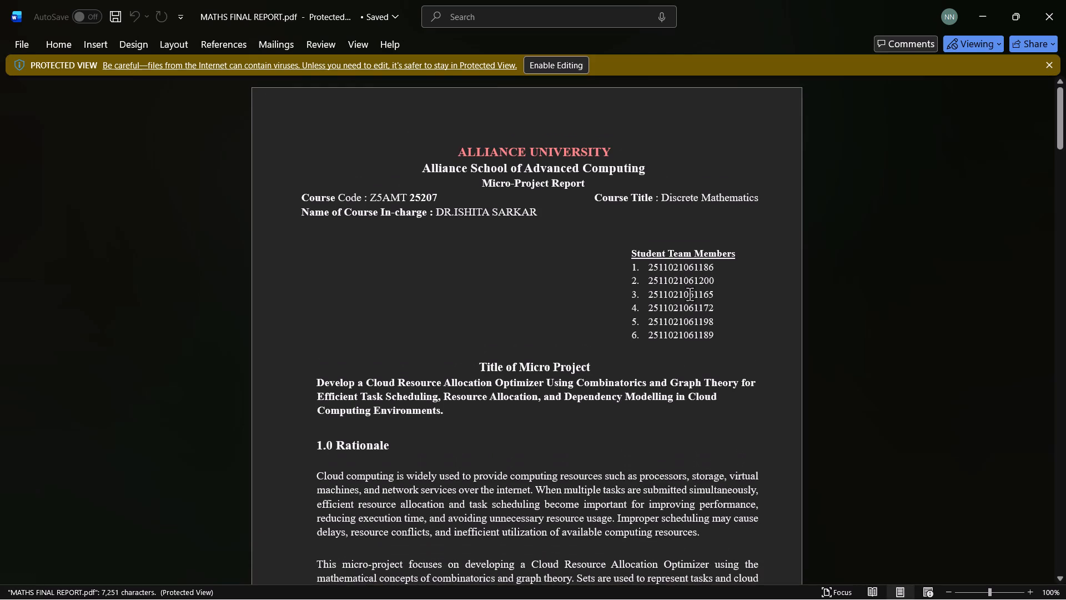
Enable editing of the protected report and accept its conversion to an editable document.
left_click(567, 64)
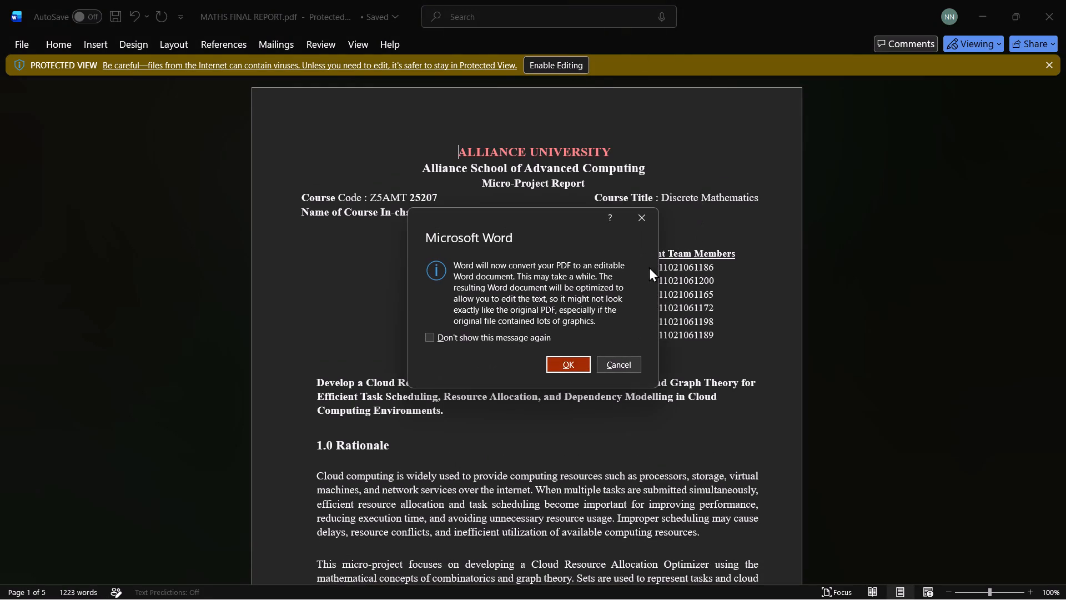
left_click(565, 359)
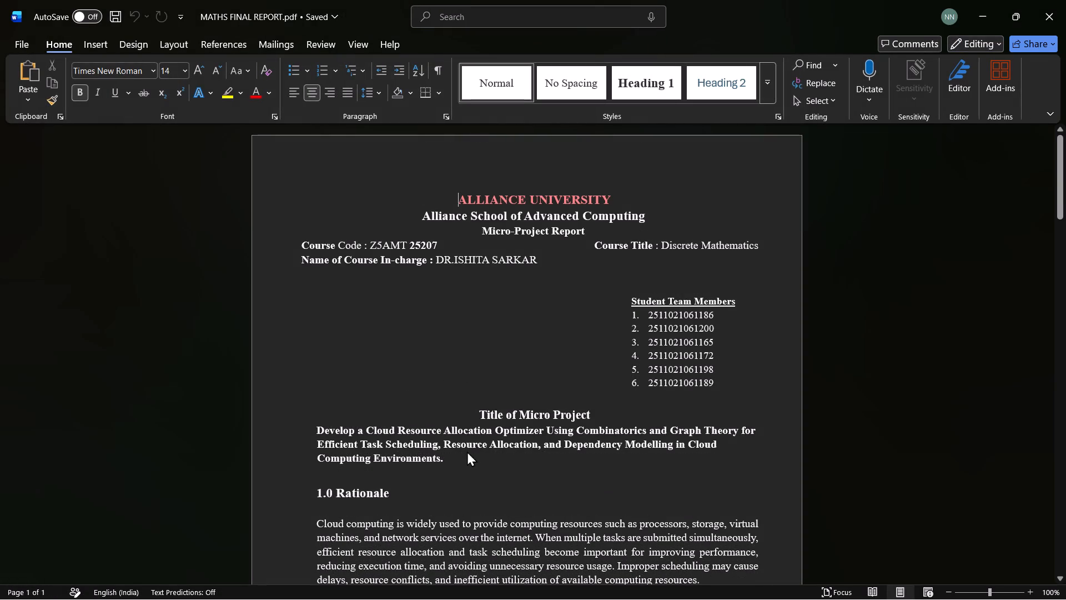
Shorten the micro project title to "Develop a Cloud Resource Allocation Optimizer Using Combinatorics" by deleting the rest of the sentence.
left_click(447, 457)
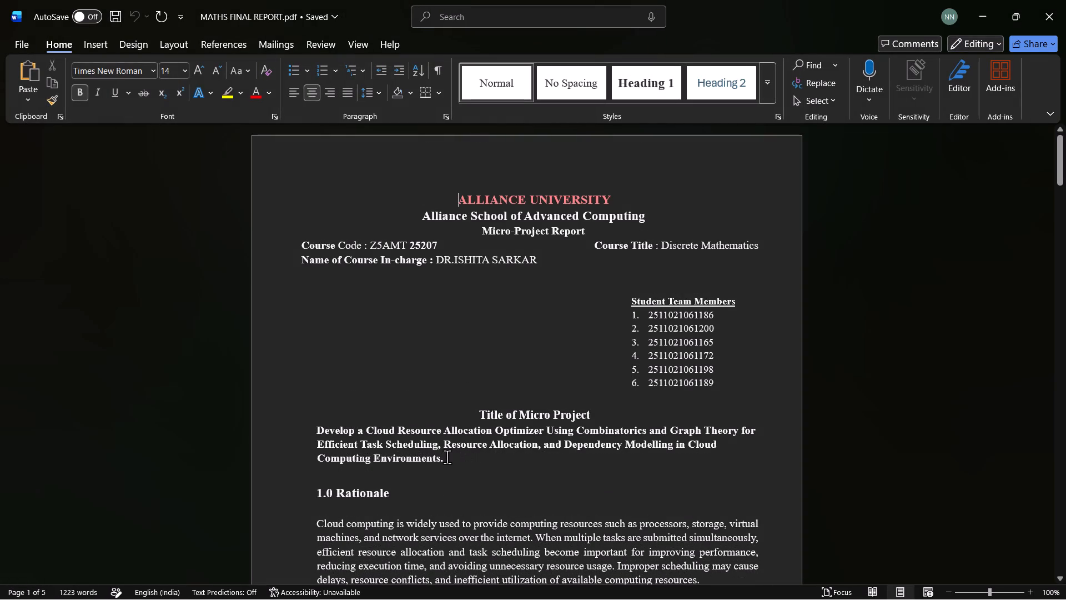
key("BackSpace")
key("BackSpace")
key("BackSpace")
key("BackSpace")
key("BackSpace")
key("BackSpace")
key("BackSpace")
key("BackSpace")
key("BackSpace")
key("BackSpace")
key("BackSpace")
key("BackSpace")
key("BackSpace")
key("BackSpace")
key("BackSpace")
key("BackSpace")
key("BackSpace")
key("BackSpace")
key("BackSpace")
key("BackSpace")
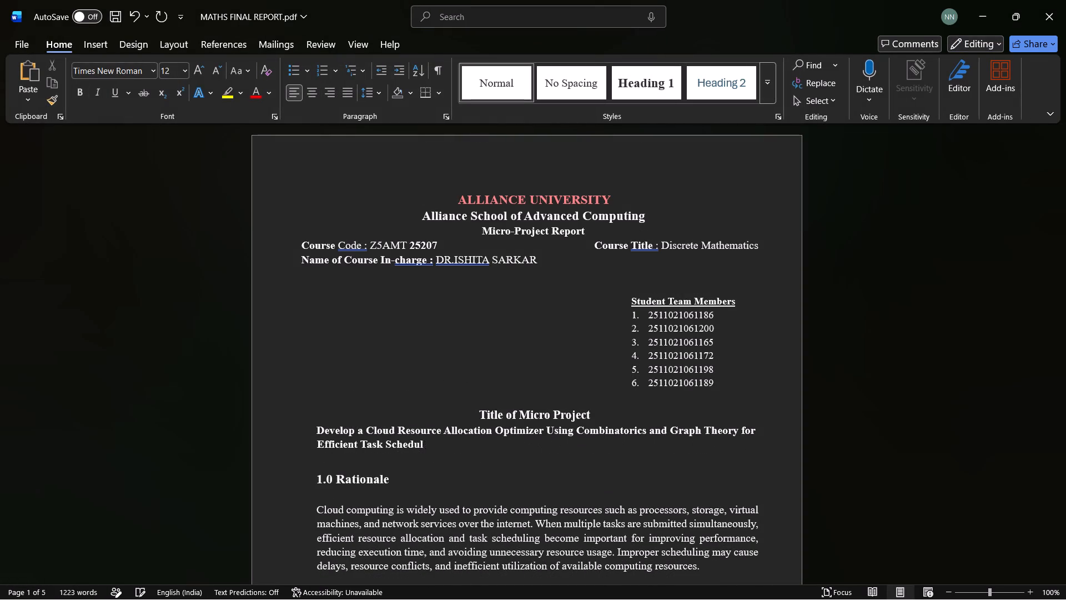
key("BackSpace")
key("BackSpace")
key("BackSpace")
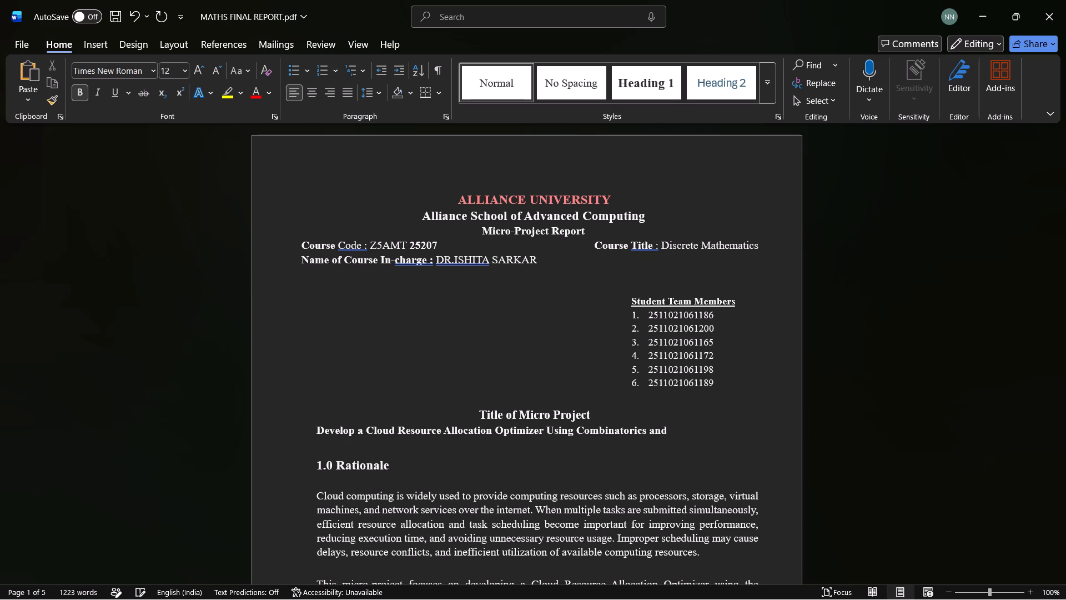
key("BackSpace")
key("BackSpace")
key("BackSpace")
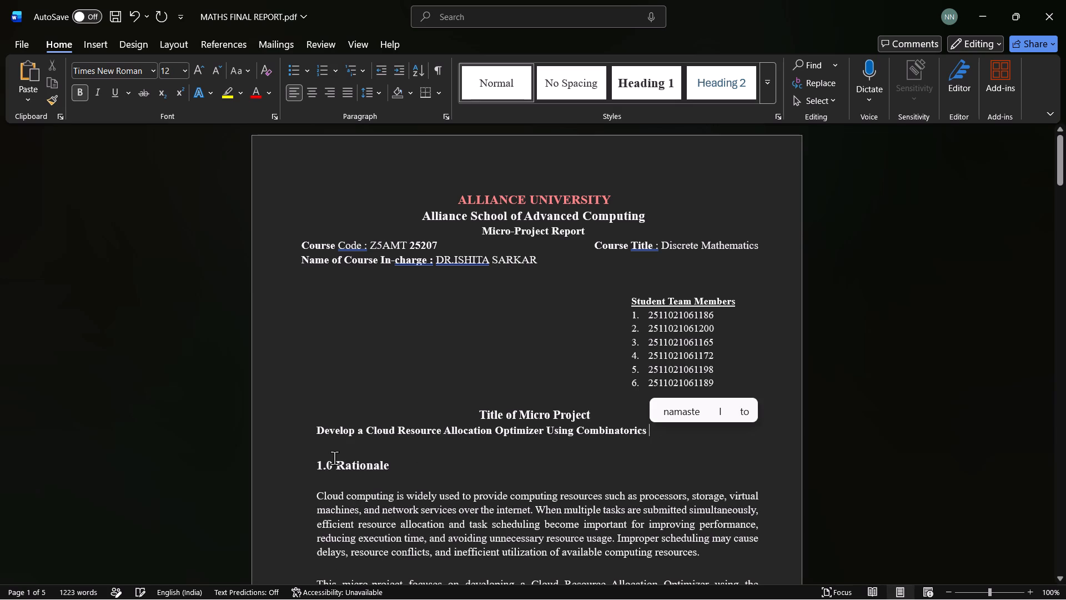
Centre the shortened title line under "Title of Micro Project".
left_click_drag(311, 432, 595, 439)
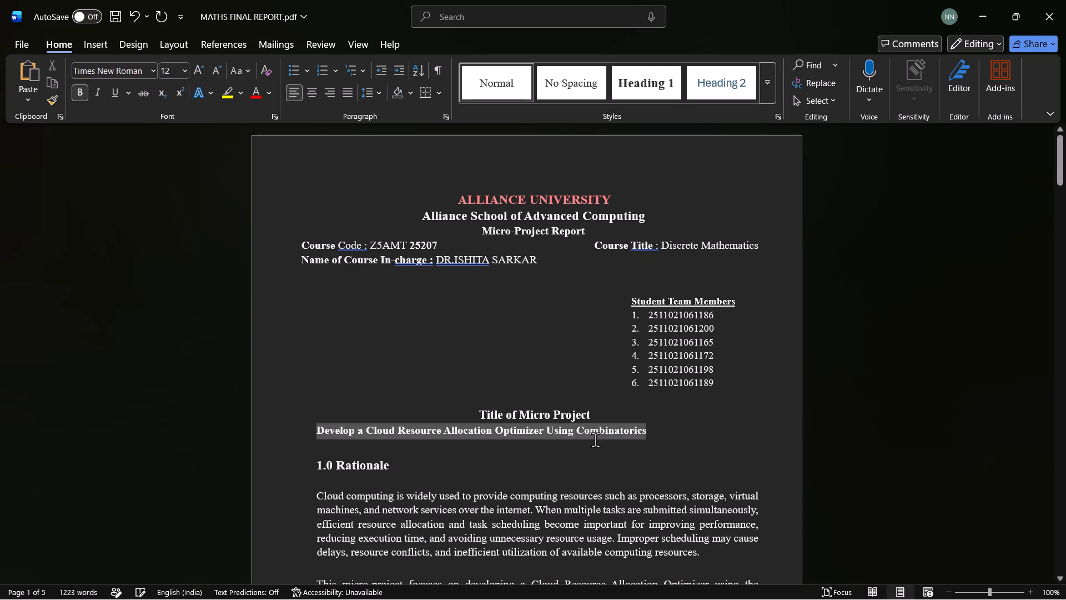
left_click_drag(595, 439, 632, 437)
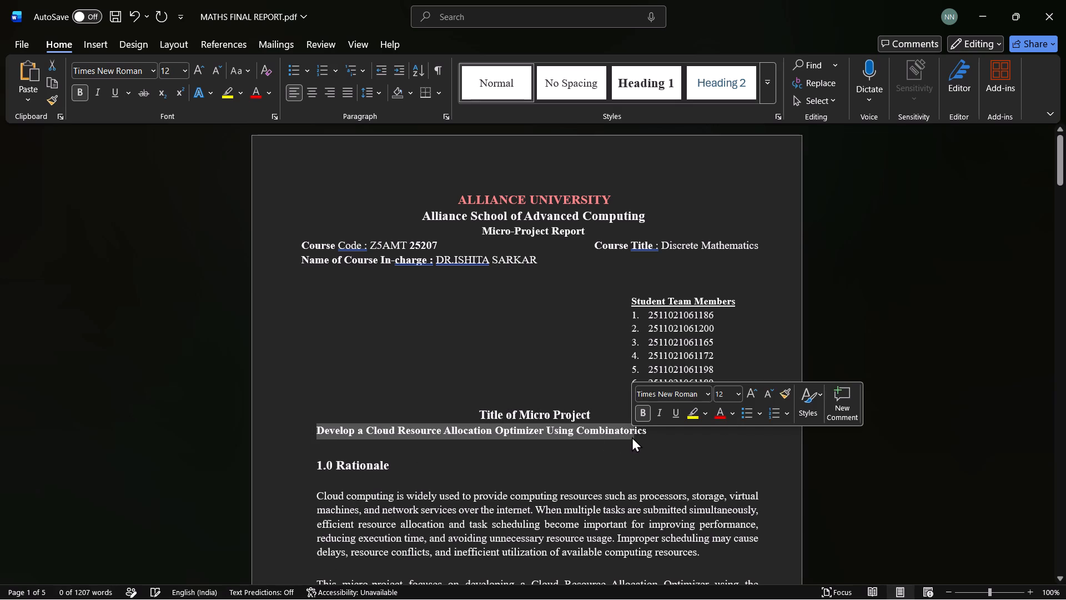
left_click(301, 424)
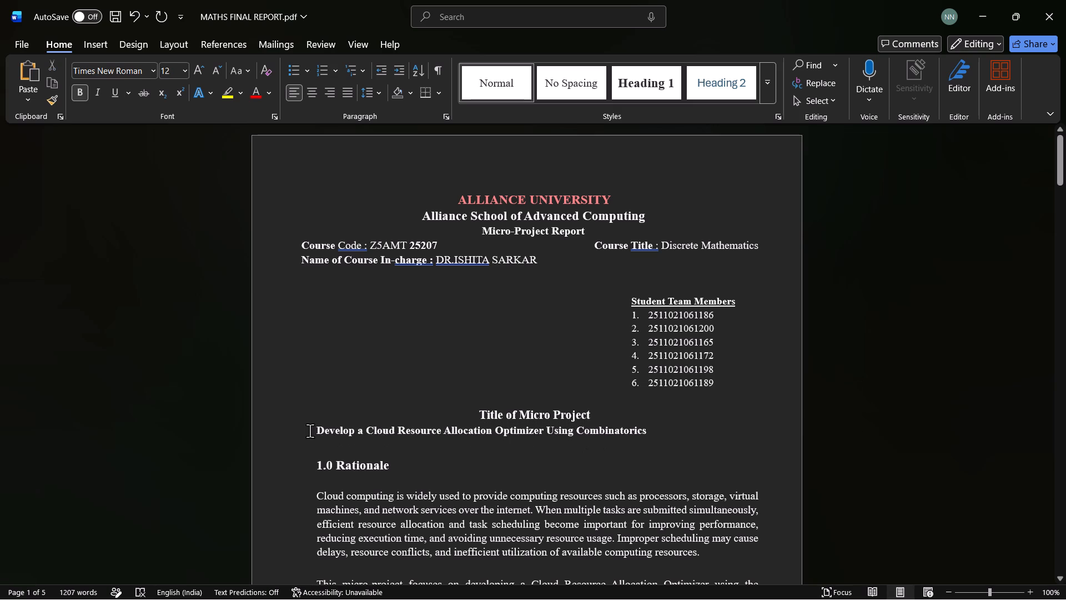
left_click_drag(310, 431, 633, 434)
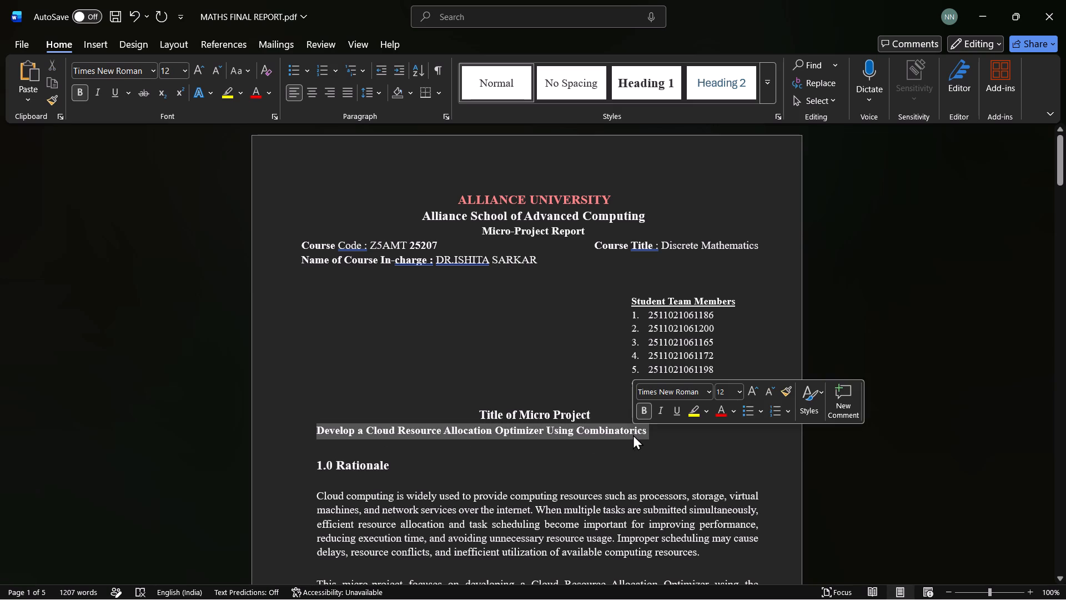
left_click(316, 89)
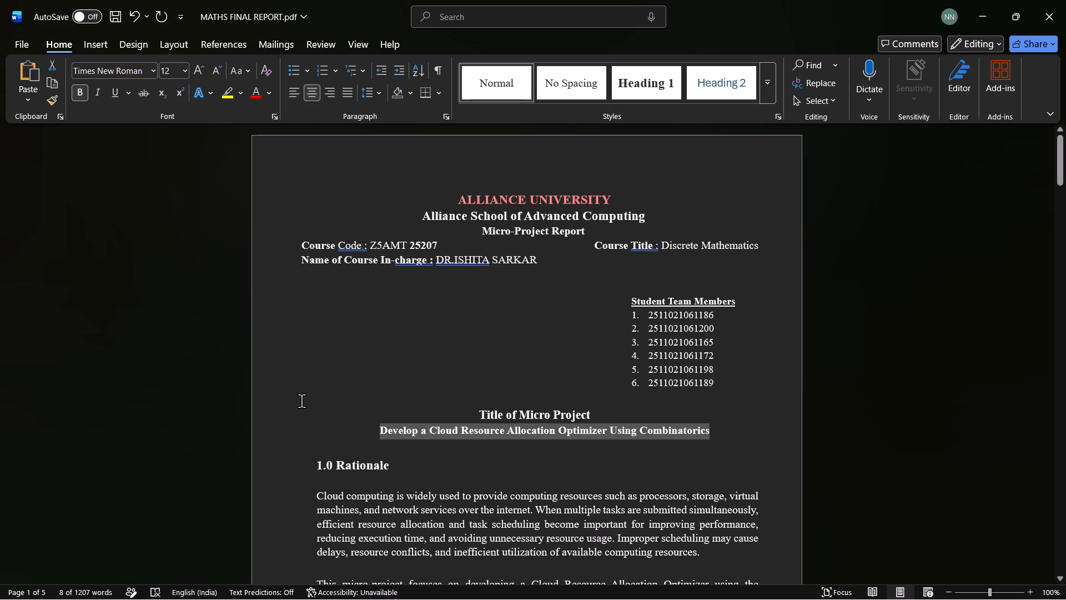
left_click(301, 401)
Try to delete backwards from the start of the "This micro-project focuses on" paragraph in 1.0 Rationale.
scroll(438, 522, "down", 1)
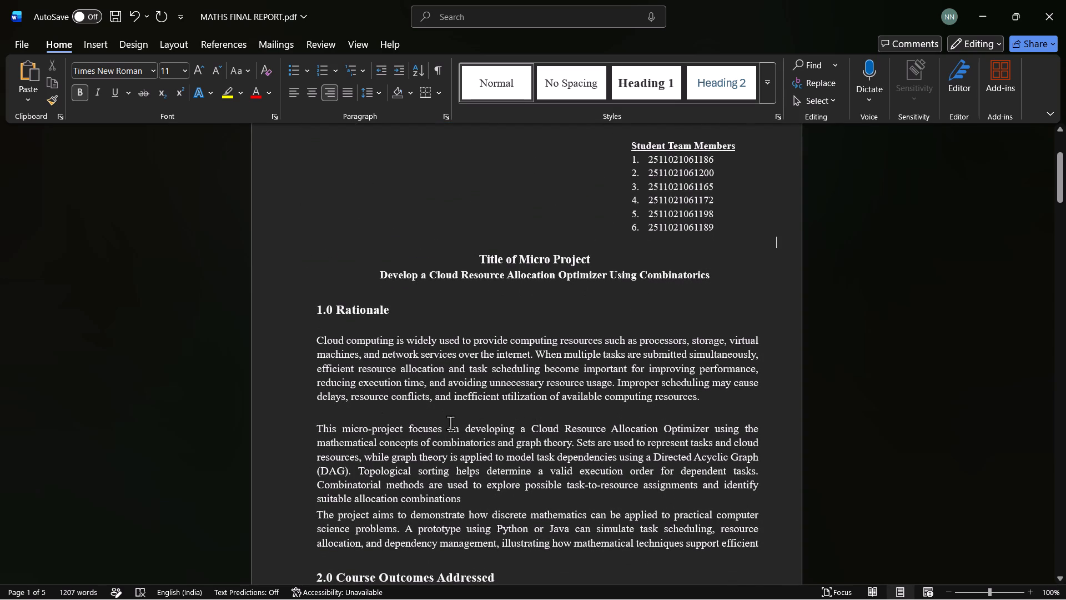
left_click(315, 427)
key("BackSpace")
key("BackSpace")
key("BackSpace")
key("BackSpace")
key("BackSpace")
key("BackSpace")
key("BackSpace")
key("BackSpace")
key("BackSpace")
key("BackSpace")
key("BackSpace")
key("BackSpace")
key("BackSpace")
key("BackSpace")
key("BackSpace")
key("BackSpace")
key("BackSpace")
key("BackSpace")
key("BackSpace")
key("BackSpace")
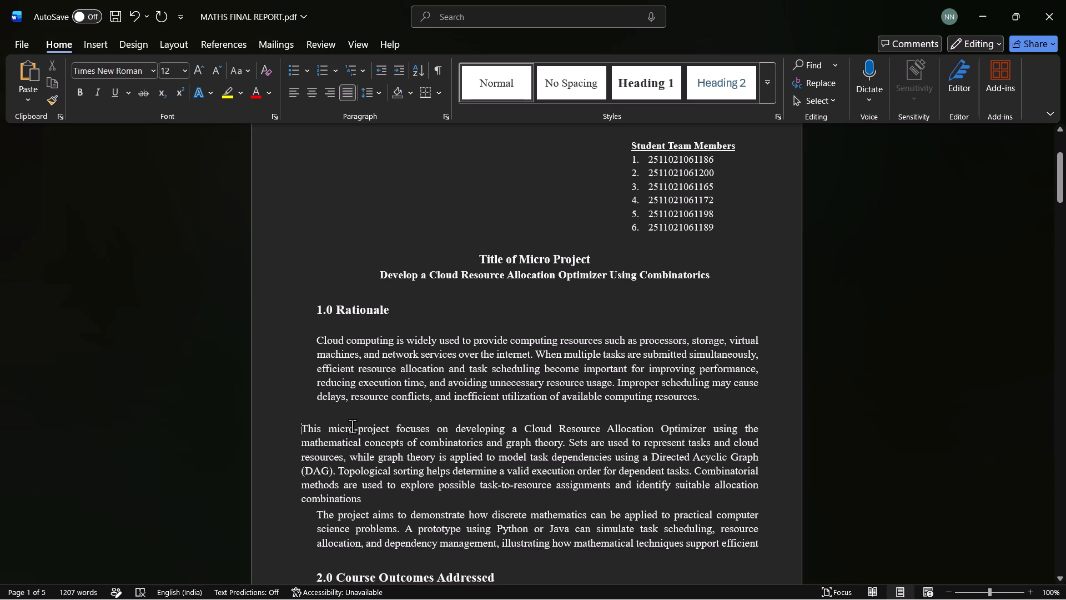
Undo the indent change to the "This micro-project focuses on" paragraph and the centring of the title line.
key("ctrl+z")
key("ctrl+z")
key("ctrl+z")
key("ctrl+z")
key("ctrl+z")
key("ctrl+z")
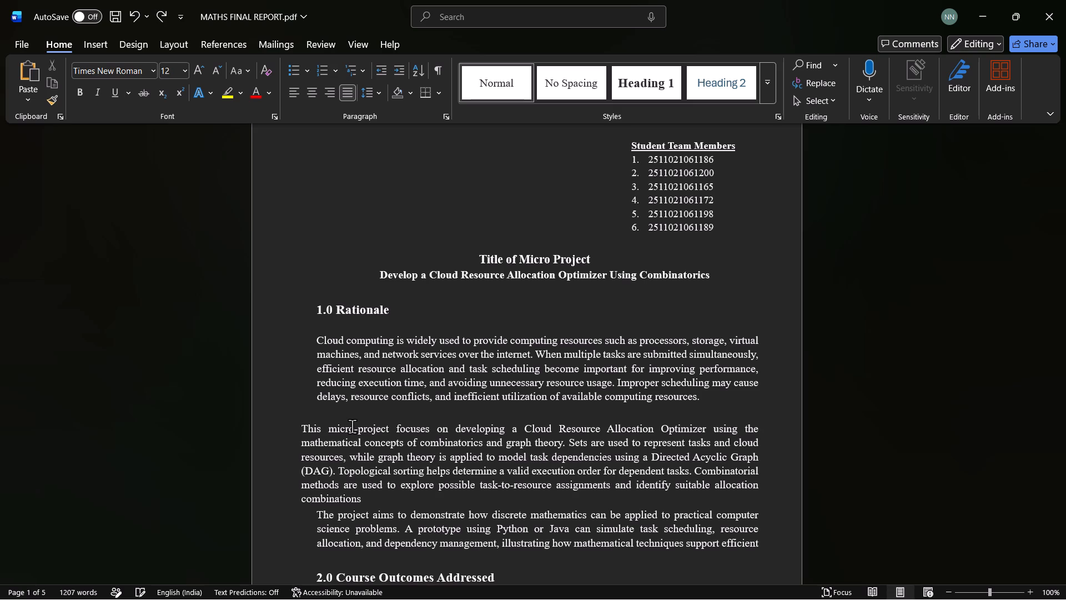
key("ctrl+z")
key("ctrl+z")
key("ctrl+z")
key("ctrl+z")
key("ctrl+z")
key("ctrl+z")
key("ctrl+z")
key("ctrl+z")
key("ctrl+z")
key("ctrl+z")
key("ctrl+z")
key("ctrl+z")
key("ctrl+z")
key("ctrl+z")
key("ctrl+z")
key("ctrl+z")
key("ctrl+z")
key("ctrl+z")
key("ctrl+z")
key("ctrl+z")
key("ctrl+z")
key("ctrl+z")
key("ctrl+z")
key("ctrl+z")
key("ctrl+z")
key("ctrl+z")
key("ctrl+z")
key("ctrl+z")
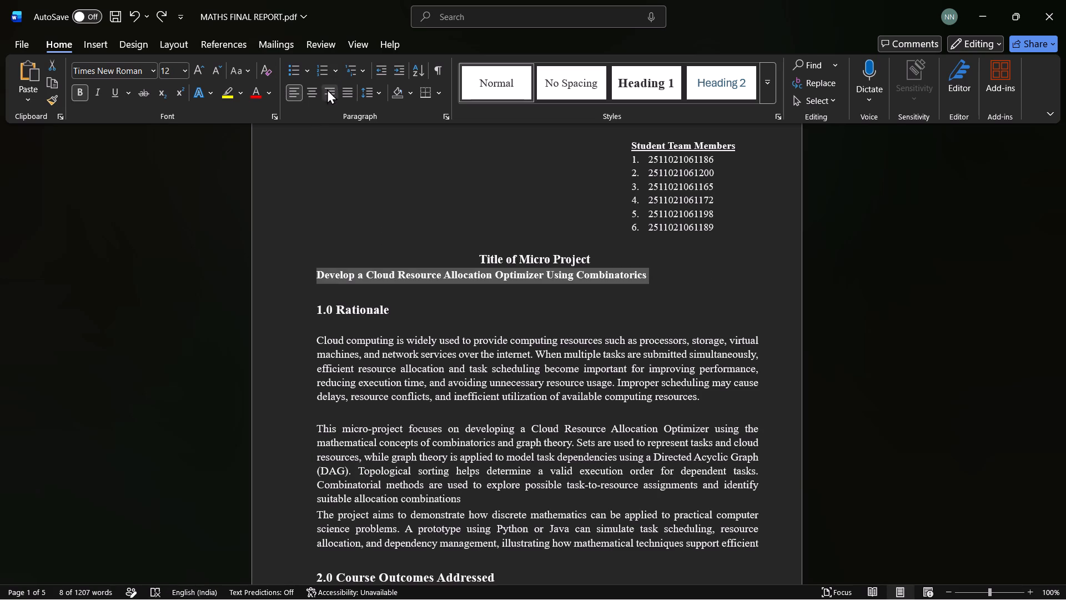
Centre the selected title line under "Title of Micro Project".
left_click(309, 89)
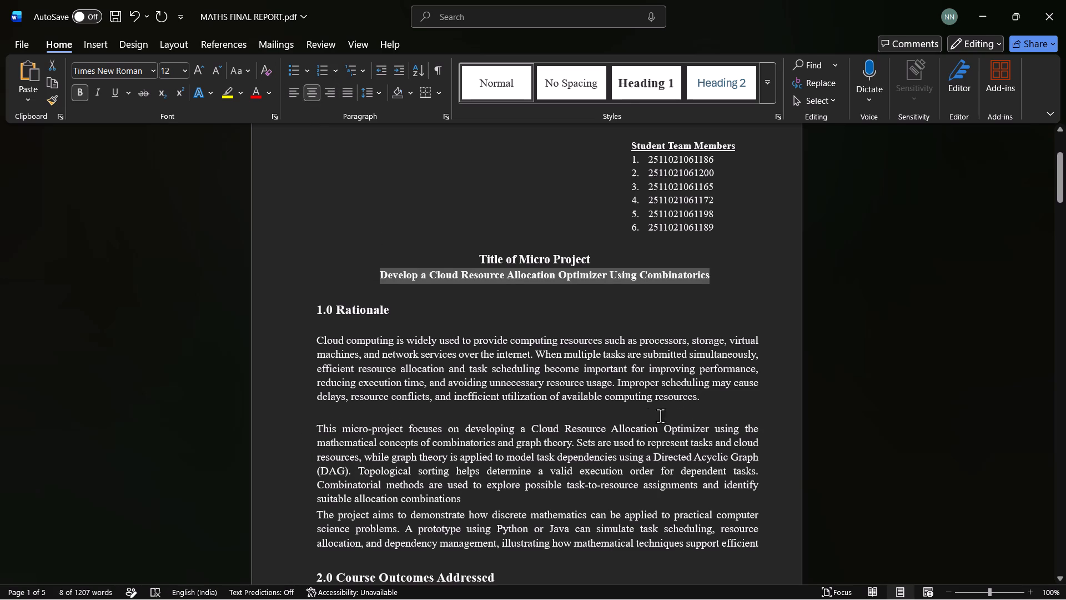
Delete the first paragraph of 1.0 Rationale, starting "Cloud computing is widely used", along with the extra blank line under the heading.
left_click_drag(396, 346, 487, 389)
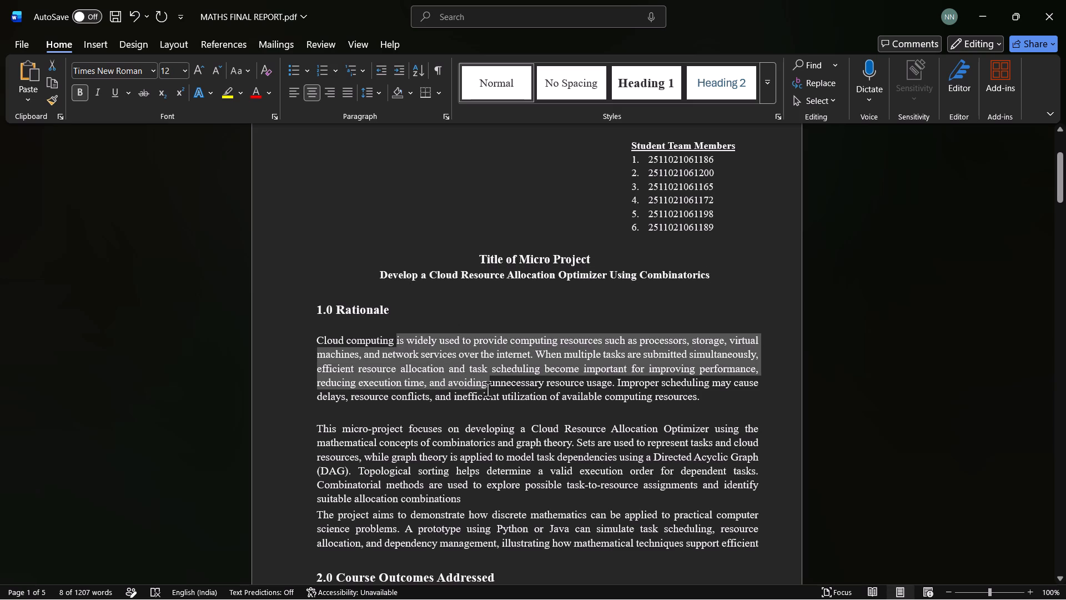
left_click_drag(487, 389, 508, 398)
key("BackSpace")
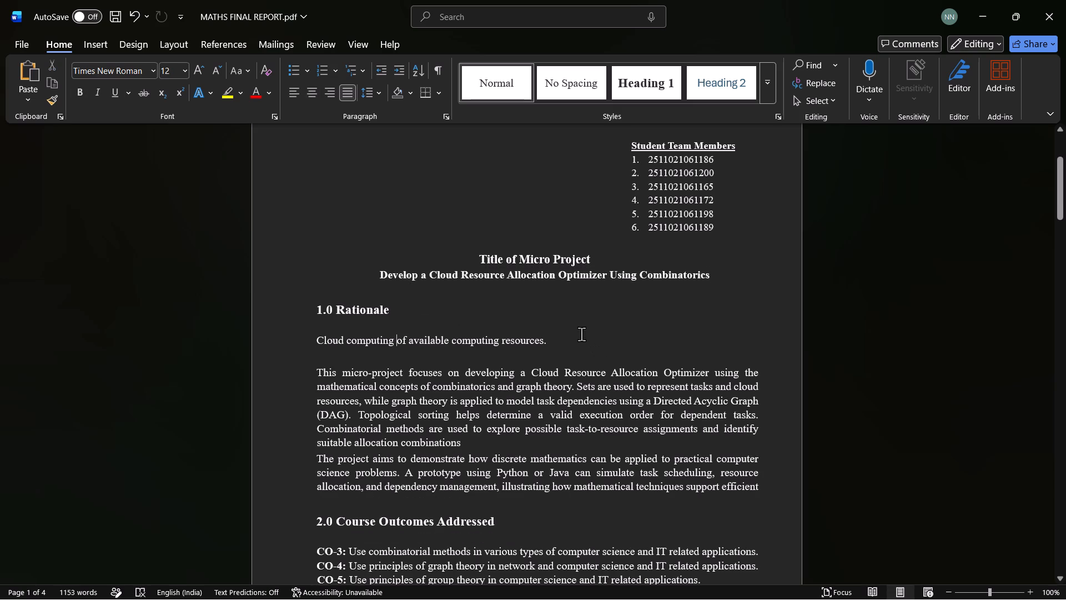
left_click(569, 336)
key("BackSpace")
key("BackSpace")
key("BackSpace")
key("BackSpace")
key("BackSpace")
key("BackSpace")
key("BackSpace")
key("BackSpace")
key("BackSpace")
key("BackSpace")
key("BackSpace")
key("BackSpace")
key("BackSpace")
key("BackSpace")
key("BackSpace")
key("BackSpace")
key("BackSpace")
key("BackSpace")
key("BackSpace")
key("BackSpace")
key("BackSpace")
key("BackSpace")
key("BackSpace")
key("BackSpace")
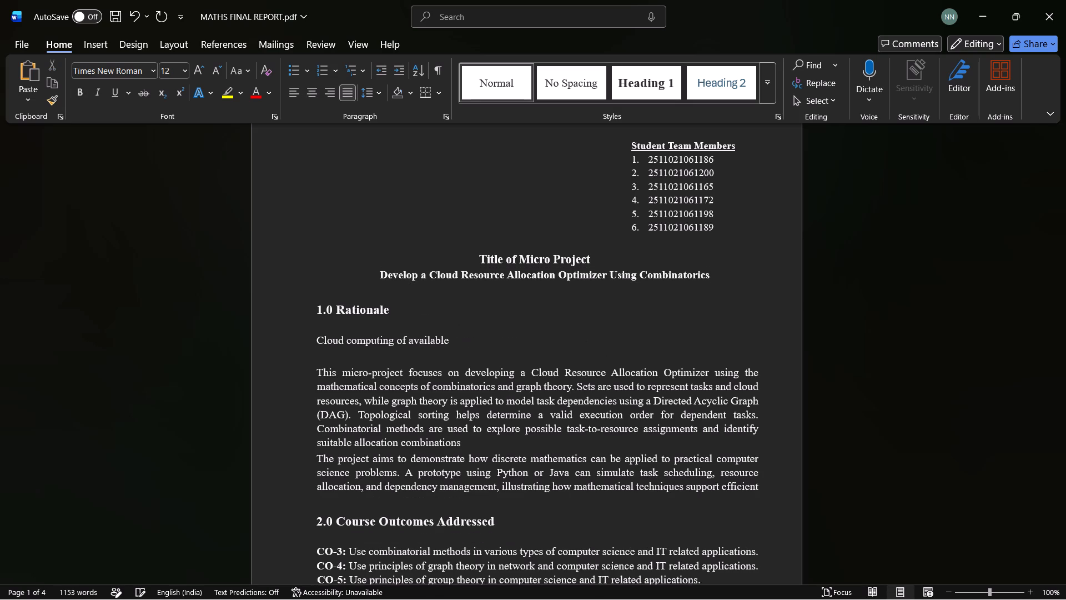
key("BackSpace")
key("BackSpace")
key("BackSpace")
key("BackSpace")
key("BackSpace")
key("BackSpace")
key("BackSpace")
key("BackSpace")
key("BackSpace")
key("BackSpace")
key("BackSpace")
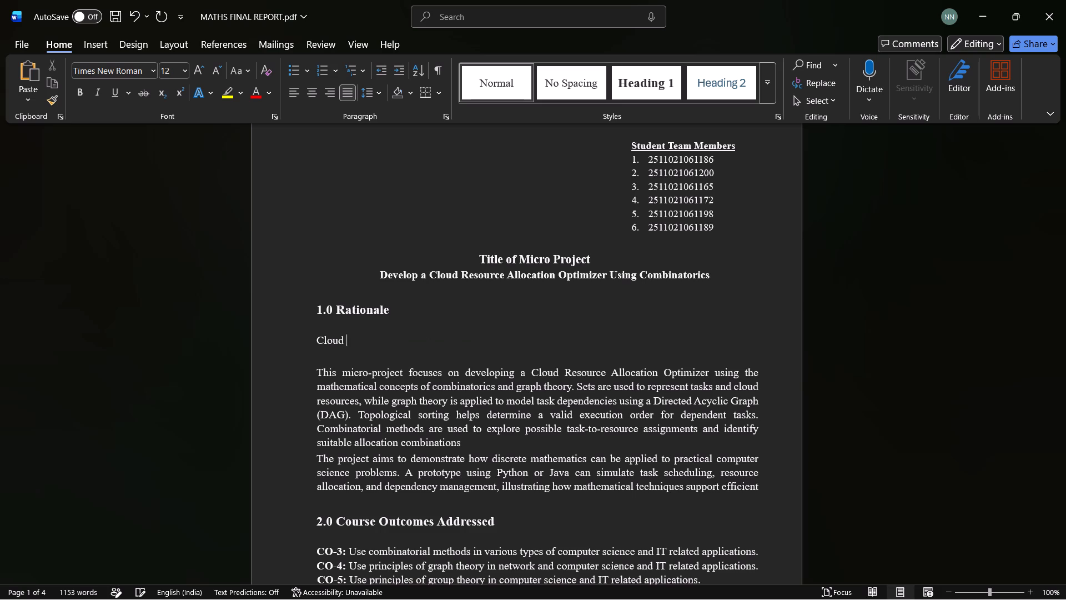
key("BackSpace")
key("BackSpace")
key("BackSpace")
key("BackSpace")
key("BackSpace")
key("BackSpace")
key("BackSpace")
key("BackSpace")
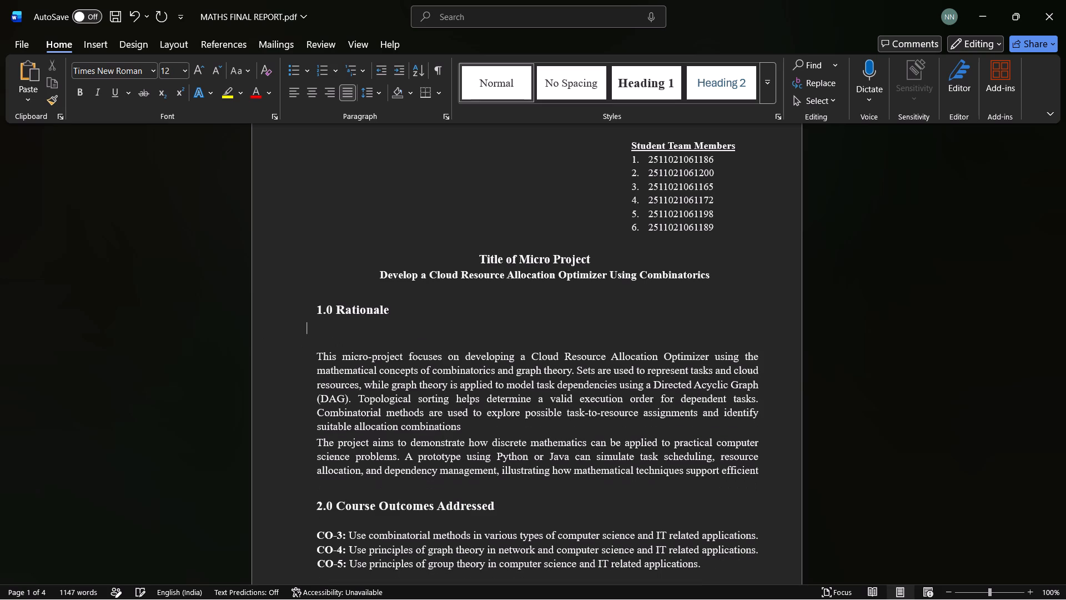
key("BackSpace")
key("BackSpace")
key("BackSpace")
key("BackSpace")
key("BackSpace")
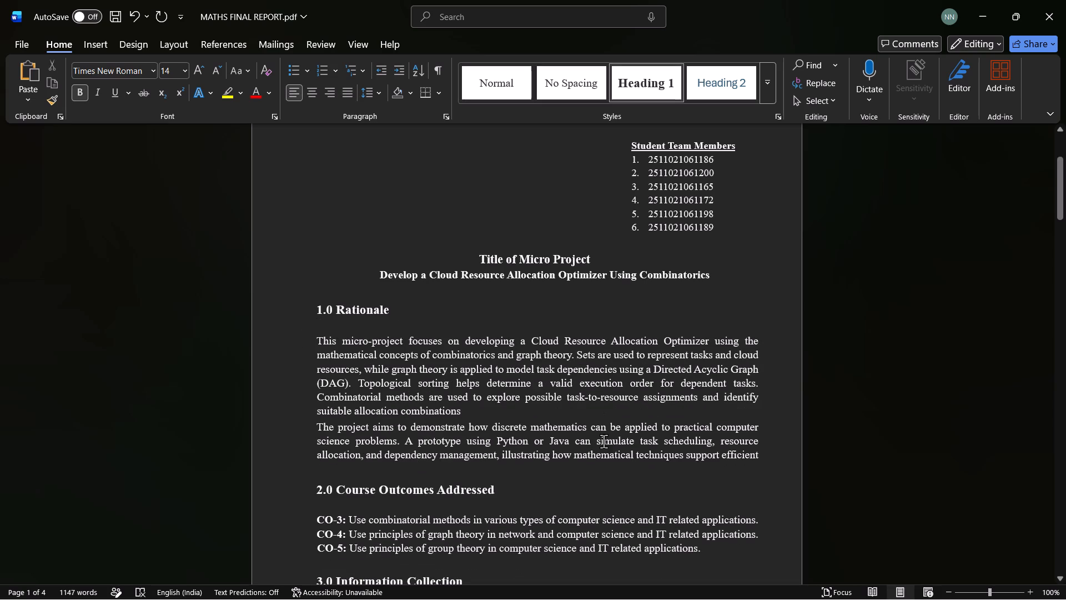
Review the report sections from 2.0 Course Outcomes Addressed through 5.0 Methodology Followed.
scroll(535, 443, "down", 2)
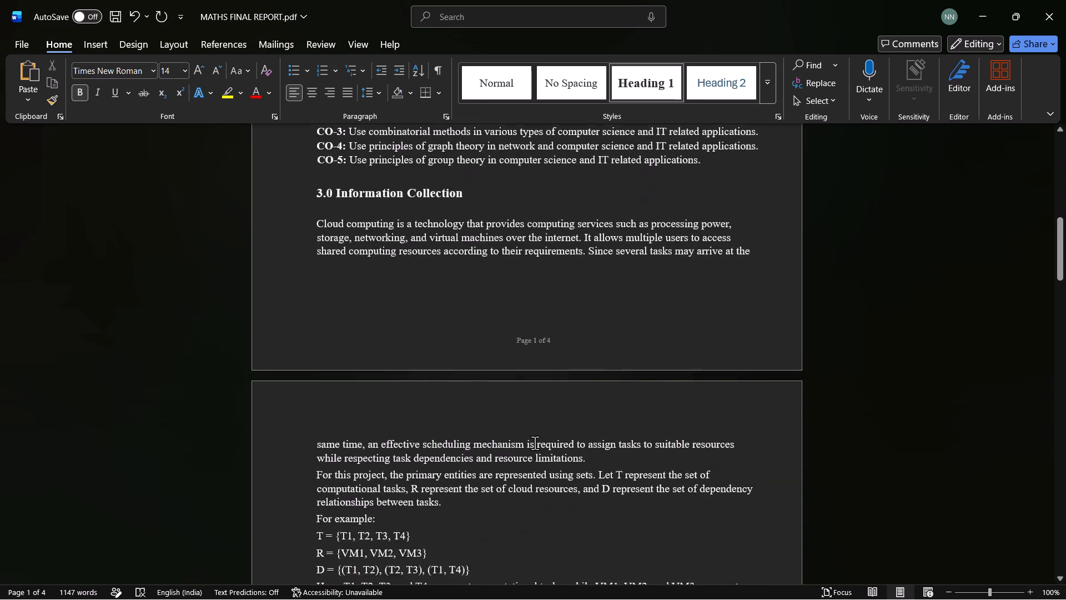
scroll(535, 443, "down", 3)
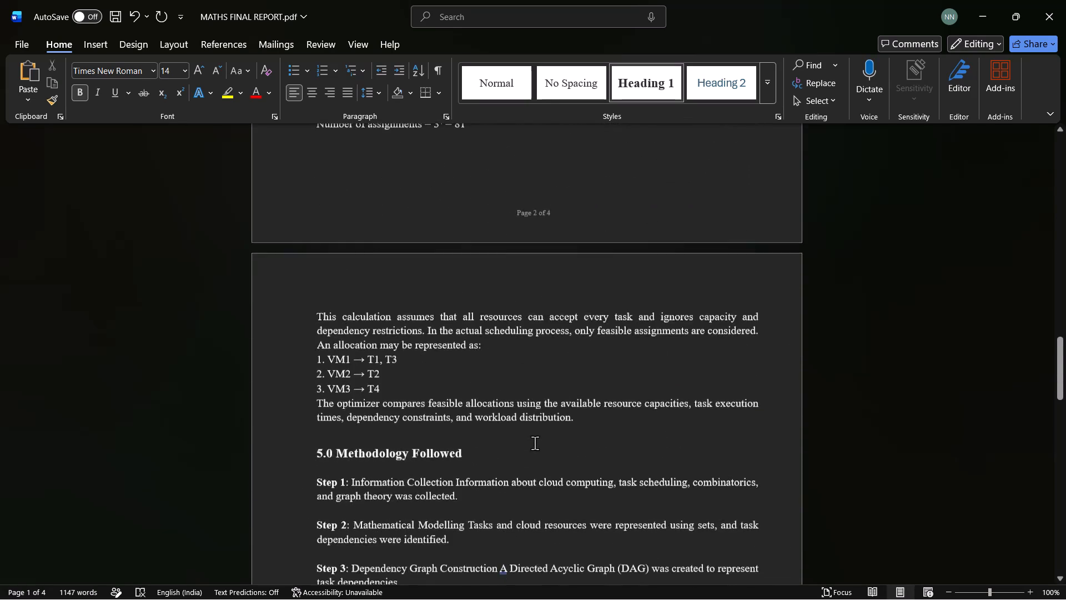
scroll(535, 443, "down", 1)
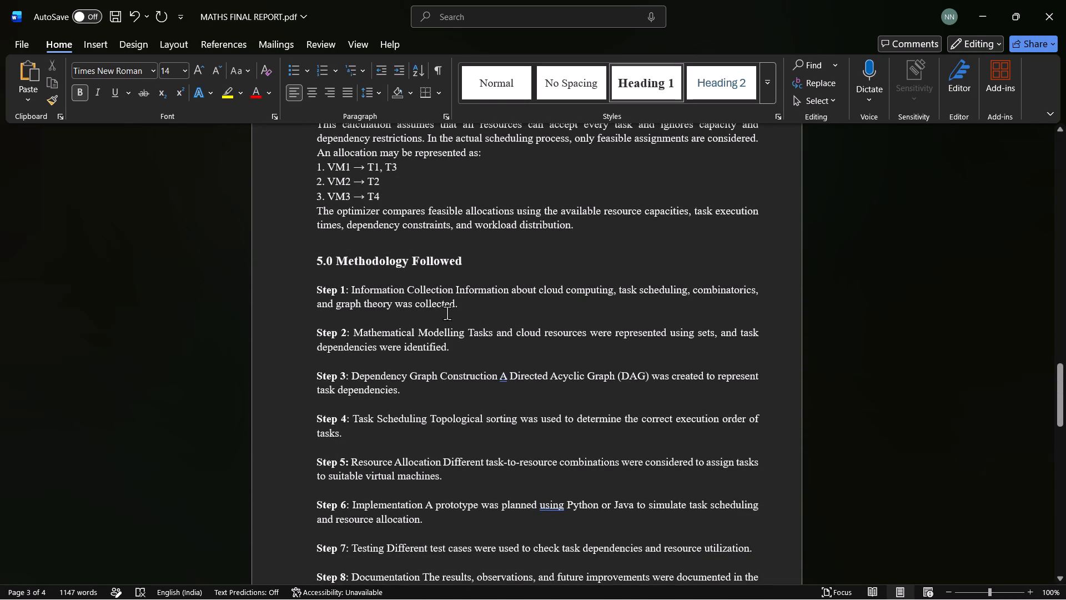
scroll(464, 358, "up", 3)
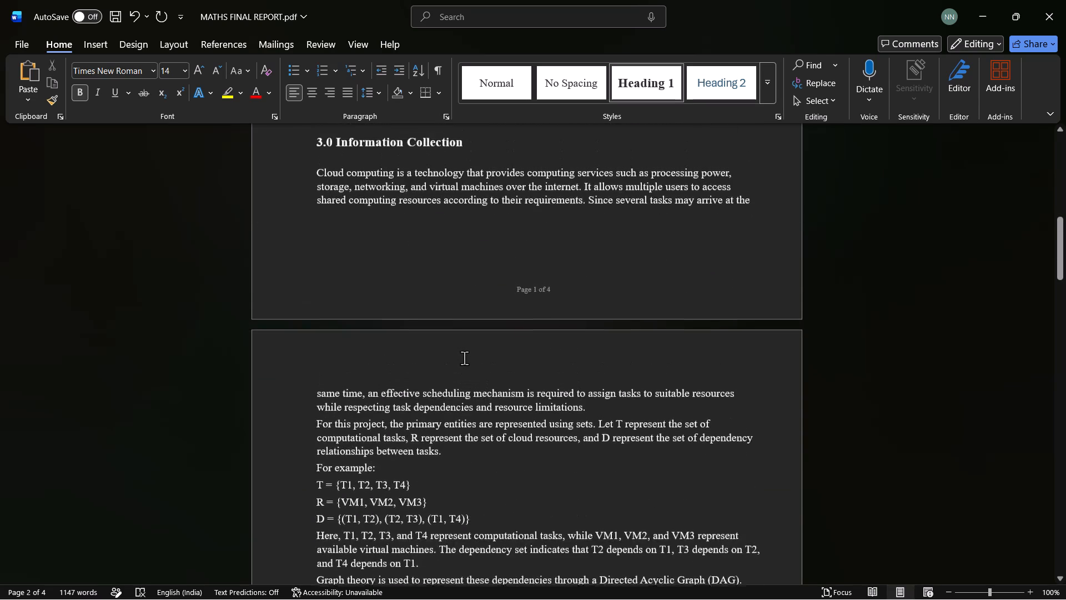
scroll(464, 358, "up", 2)
Extend the title line under "Title of Micro Project" by adding "and Graph Theory" after "Combinatorics".
scroll(464, 358, "down", 1)
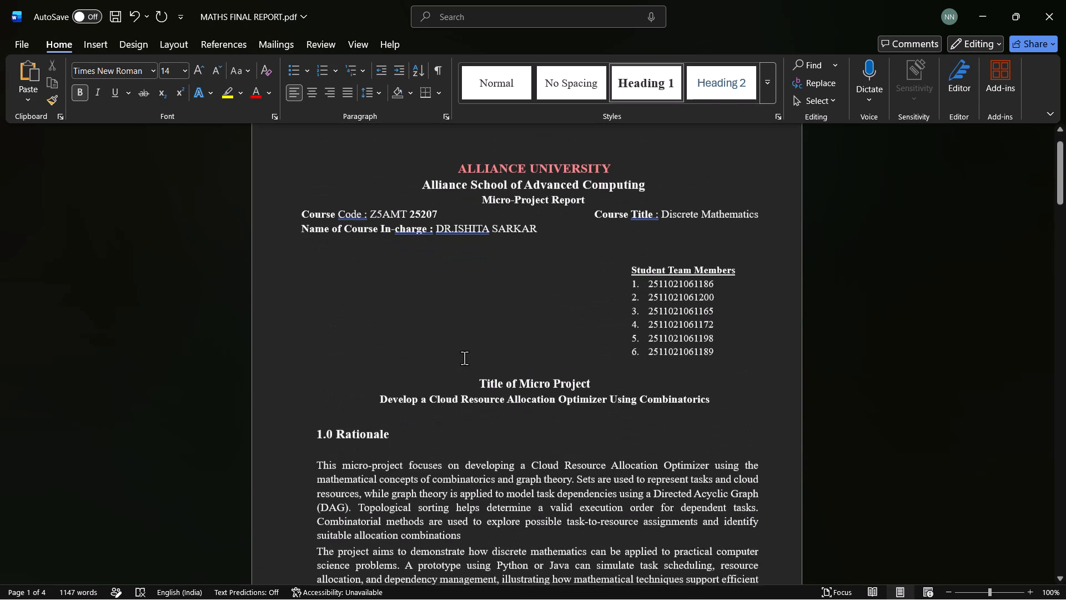
scroll(464, 358, "down", 1)
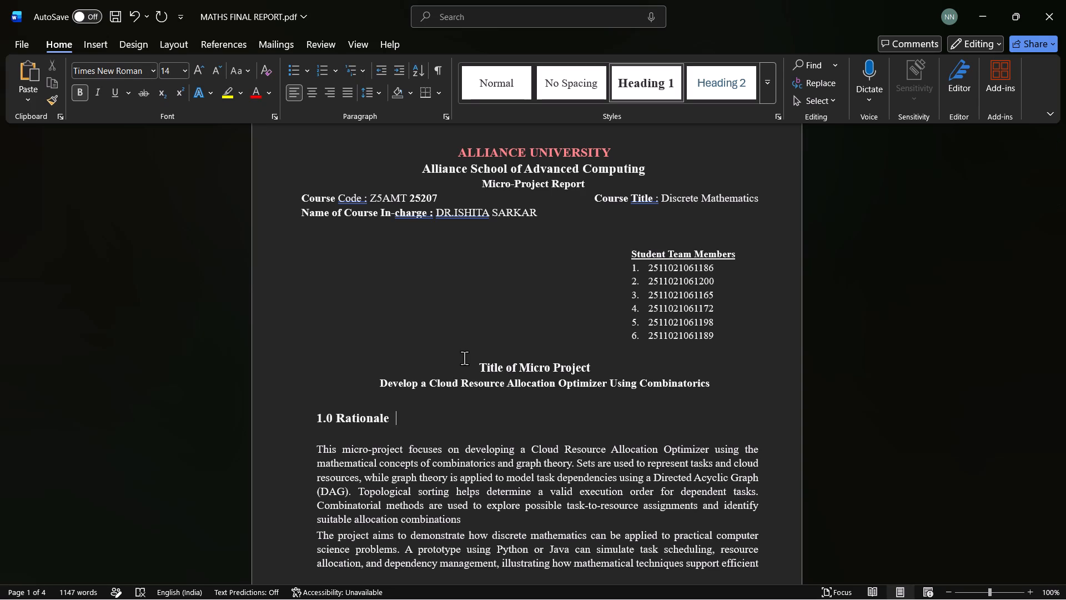
left_click(735, 379)
key("space")
type("and")
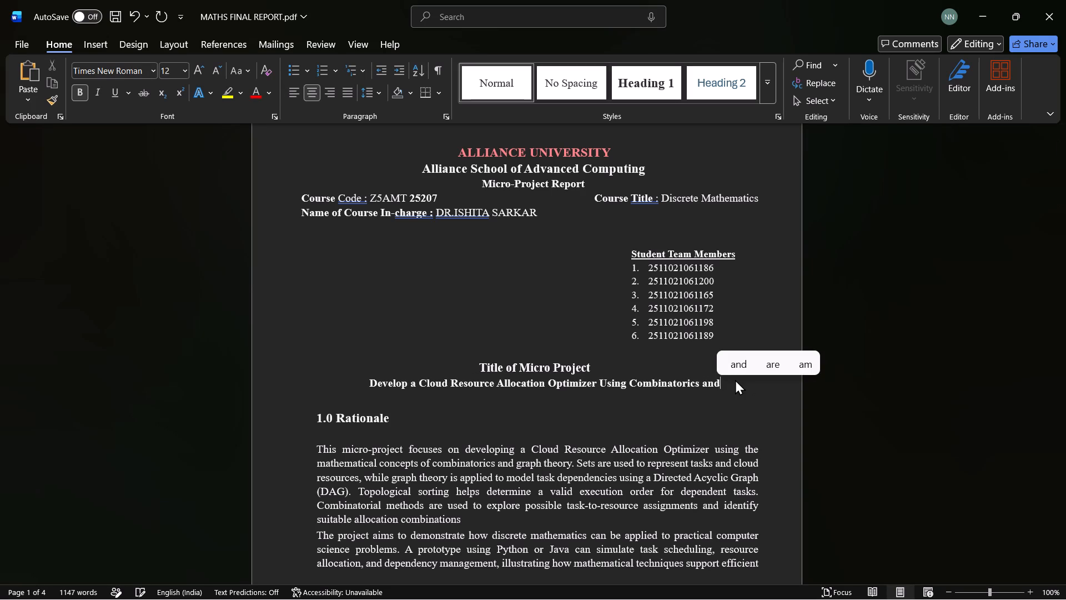
key("space")
type("Graph Ther")
key("BackSpace")
type("ory")
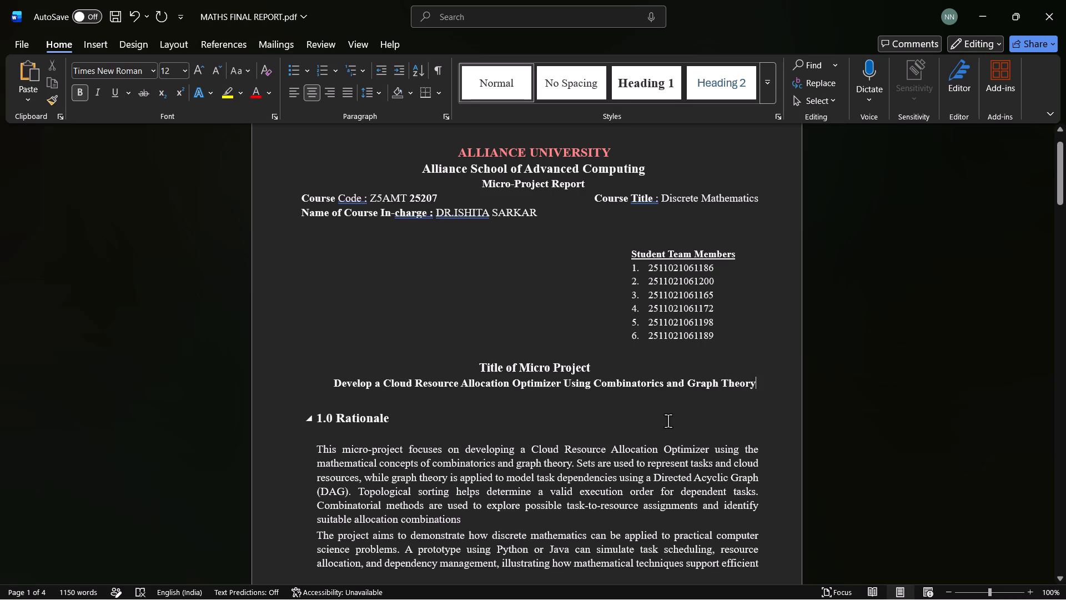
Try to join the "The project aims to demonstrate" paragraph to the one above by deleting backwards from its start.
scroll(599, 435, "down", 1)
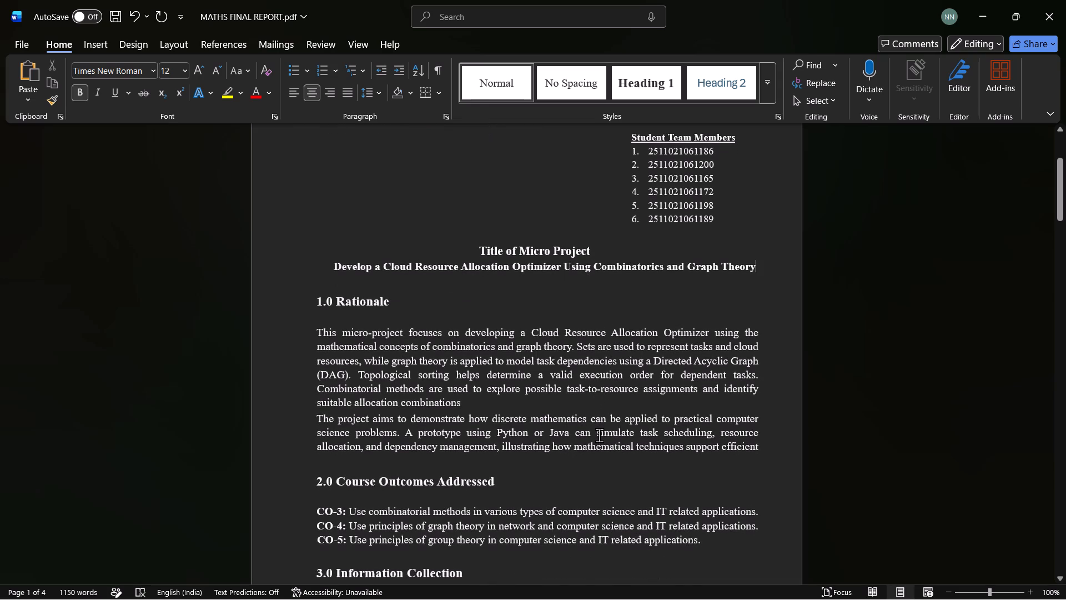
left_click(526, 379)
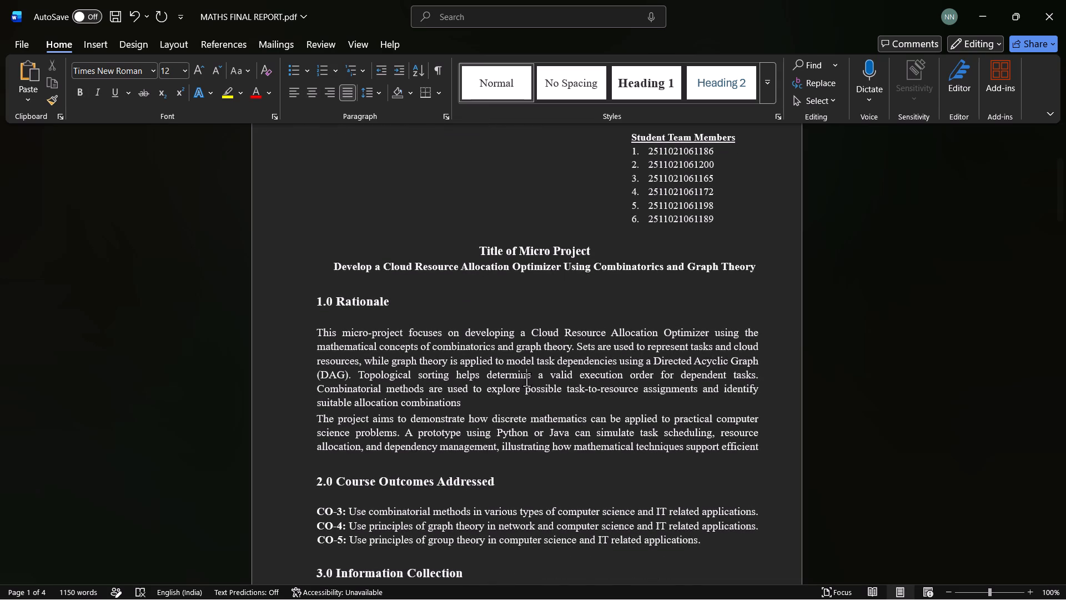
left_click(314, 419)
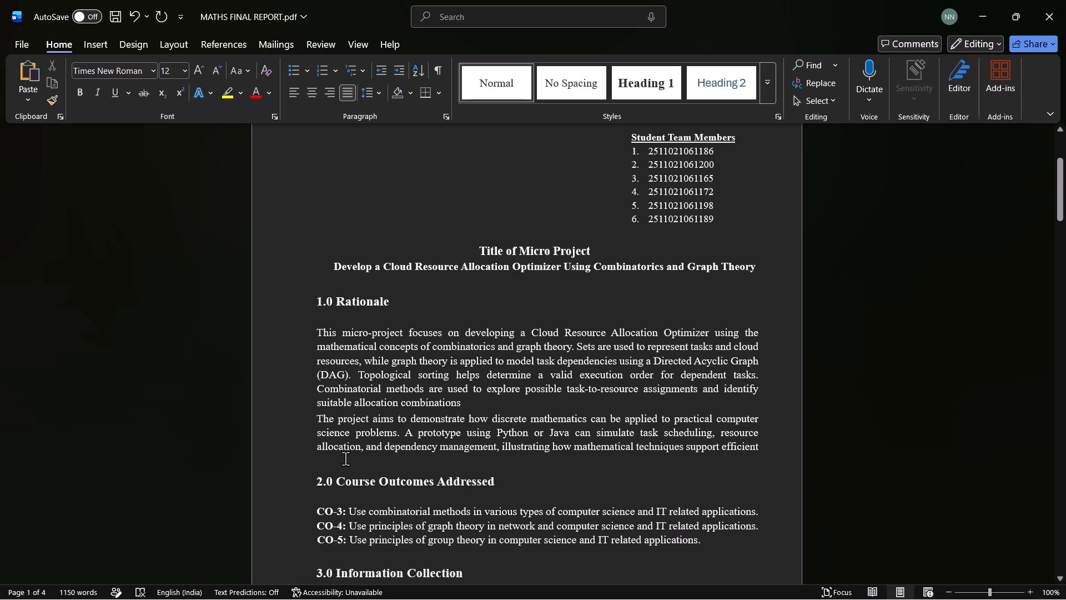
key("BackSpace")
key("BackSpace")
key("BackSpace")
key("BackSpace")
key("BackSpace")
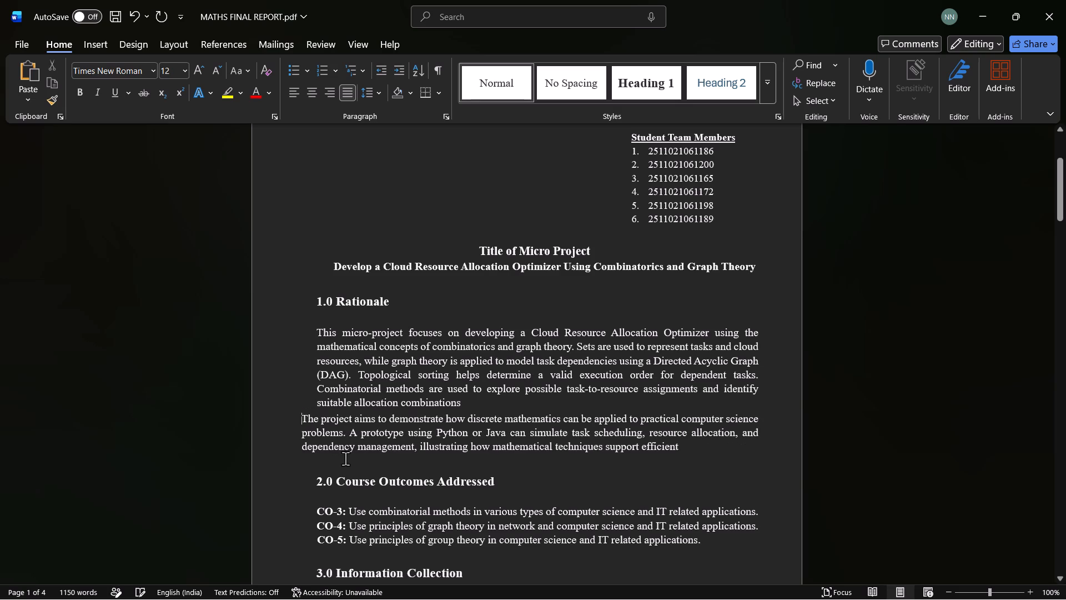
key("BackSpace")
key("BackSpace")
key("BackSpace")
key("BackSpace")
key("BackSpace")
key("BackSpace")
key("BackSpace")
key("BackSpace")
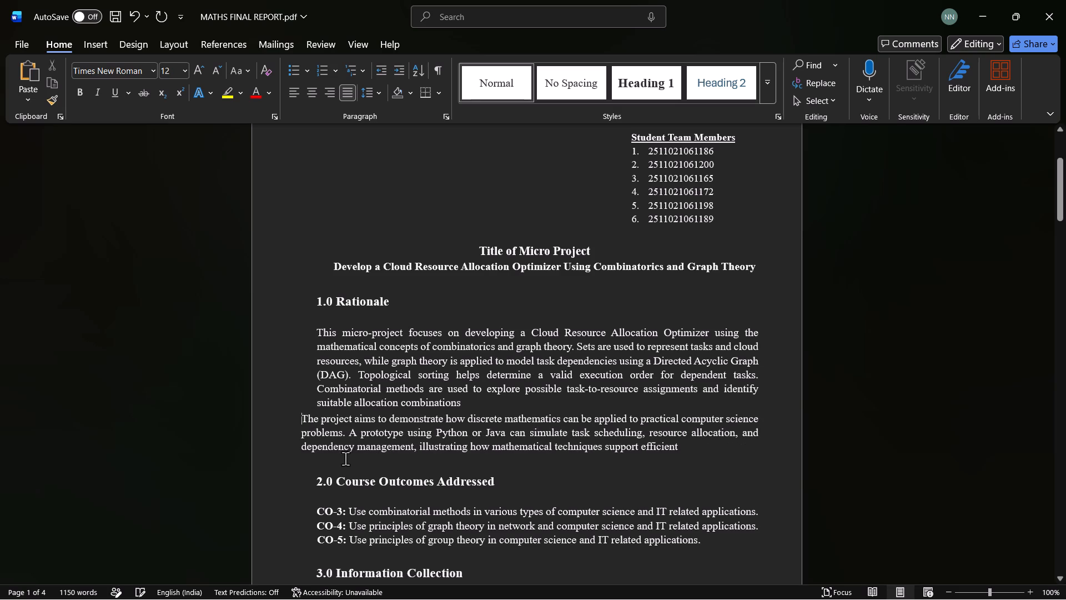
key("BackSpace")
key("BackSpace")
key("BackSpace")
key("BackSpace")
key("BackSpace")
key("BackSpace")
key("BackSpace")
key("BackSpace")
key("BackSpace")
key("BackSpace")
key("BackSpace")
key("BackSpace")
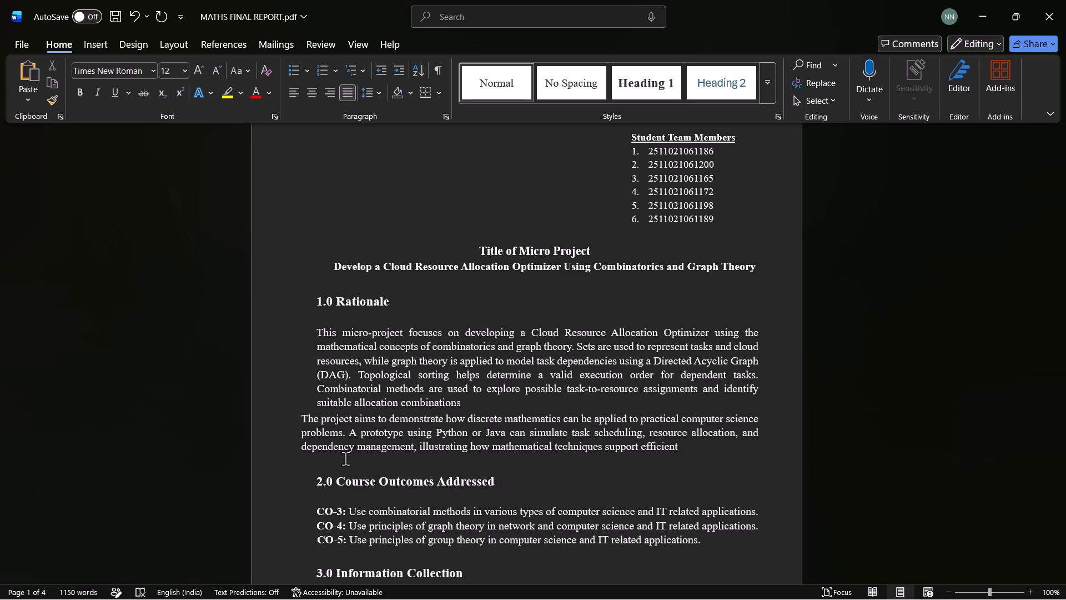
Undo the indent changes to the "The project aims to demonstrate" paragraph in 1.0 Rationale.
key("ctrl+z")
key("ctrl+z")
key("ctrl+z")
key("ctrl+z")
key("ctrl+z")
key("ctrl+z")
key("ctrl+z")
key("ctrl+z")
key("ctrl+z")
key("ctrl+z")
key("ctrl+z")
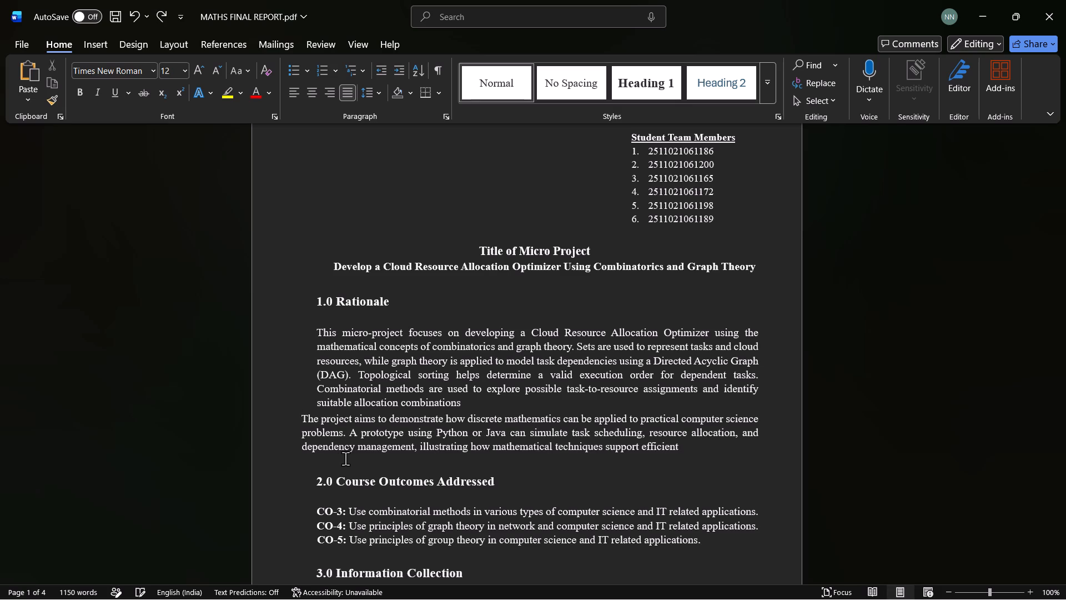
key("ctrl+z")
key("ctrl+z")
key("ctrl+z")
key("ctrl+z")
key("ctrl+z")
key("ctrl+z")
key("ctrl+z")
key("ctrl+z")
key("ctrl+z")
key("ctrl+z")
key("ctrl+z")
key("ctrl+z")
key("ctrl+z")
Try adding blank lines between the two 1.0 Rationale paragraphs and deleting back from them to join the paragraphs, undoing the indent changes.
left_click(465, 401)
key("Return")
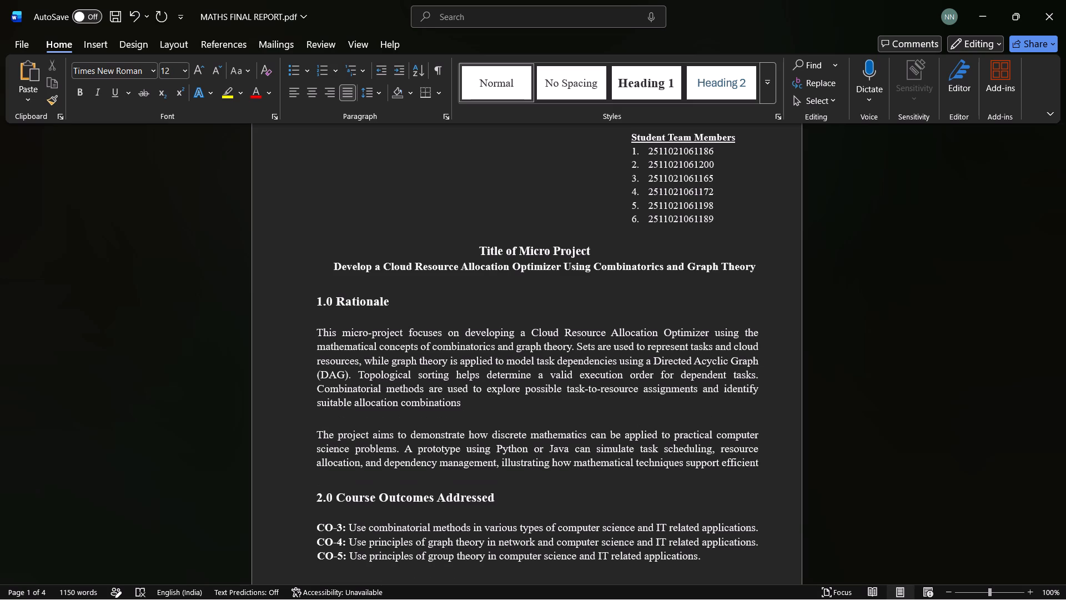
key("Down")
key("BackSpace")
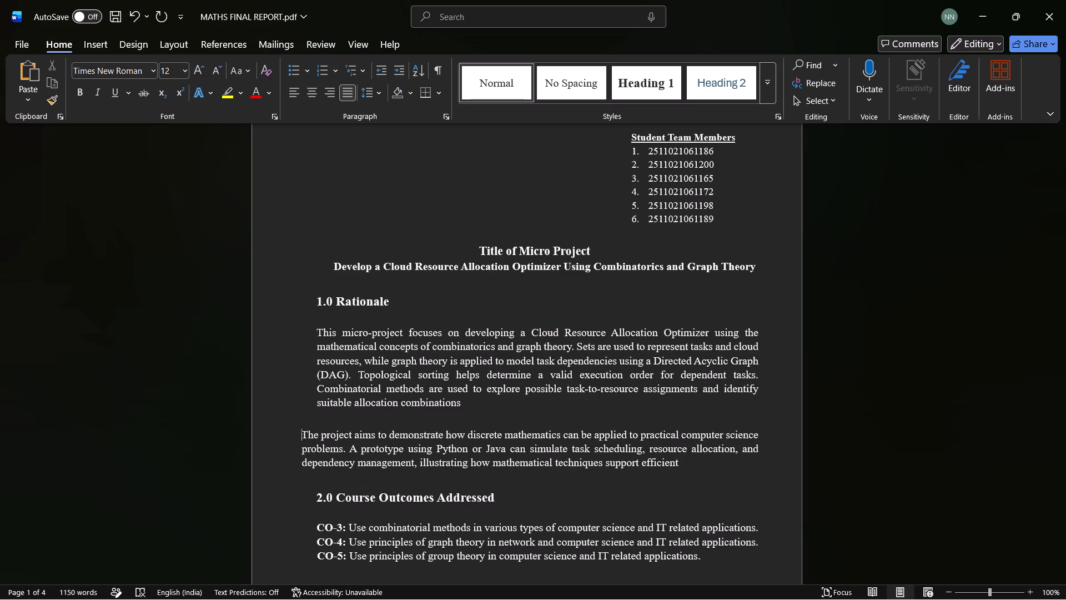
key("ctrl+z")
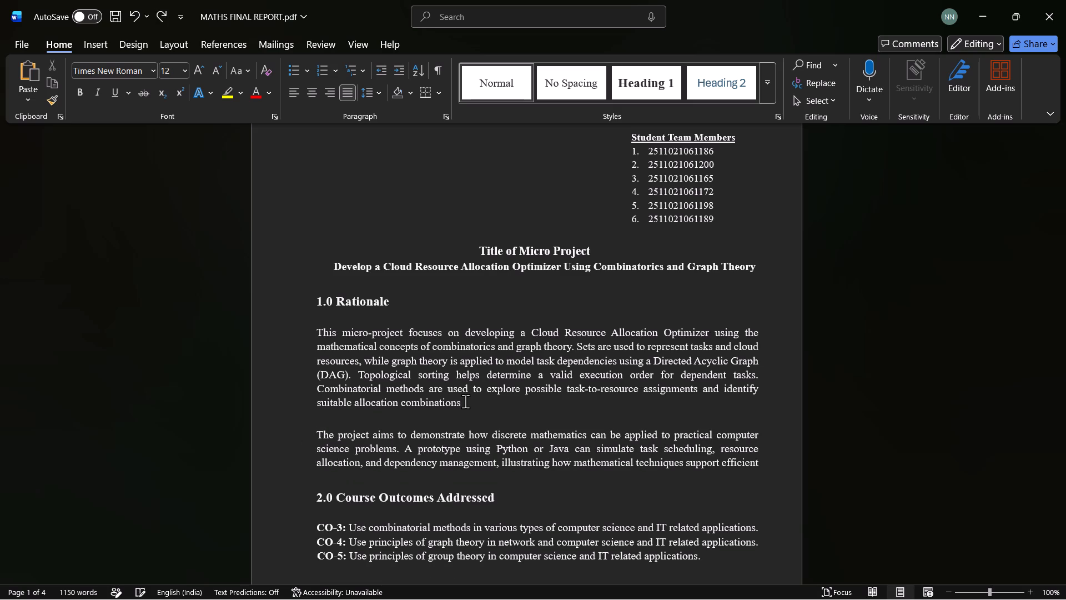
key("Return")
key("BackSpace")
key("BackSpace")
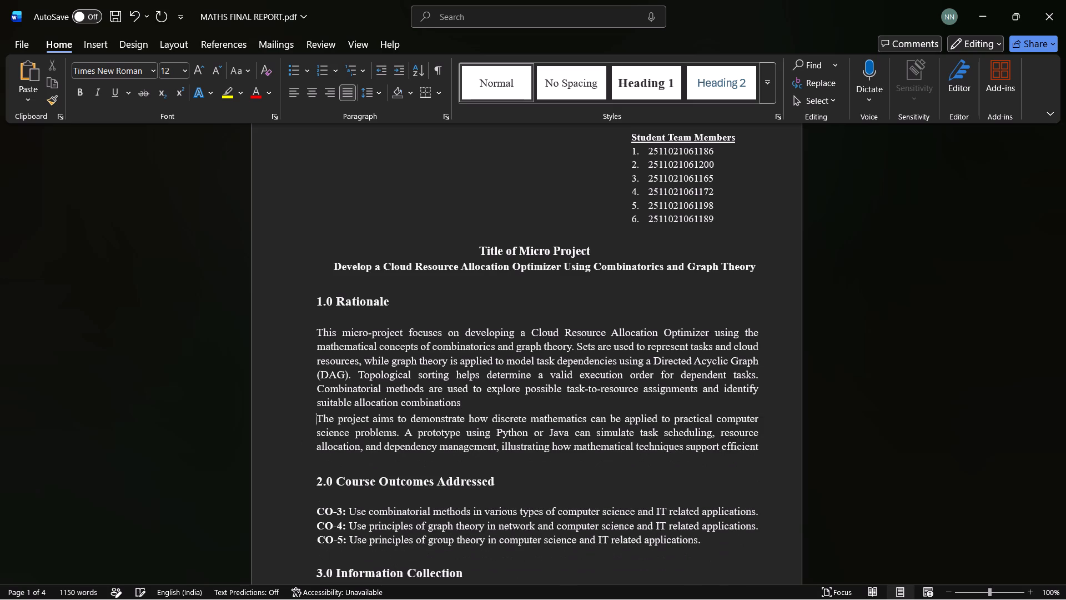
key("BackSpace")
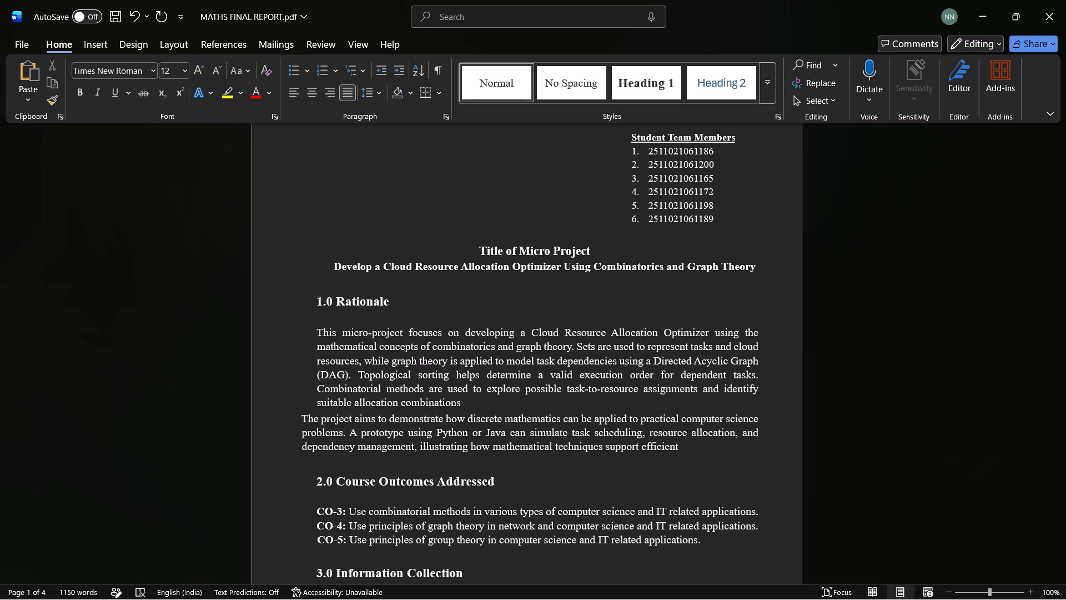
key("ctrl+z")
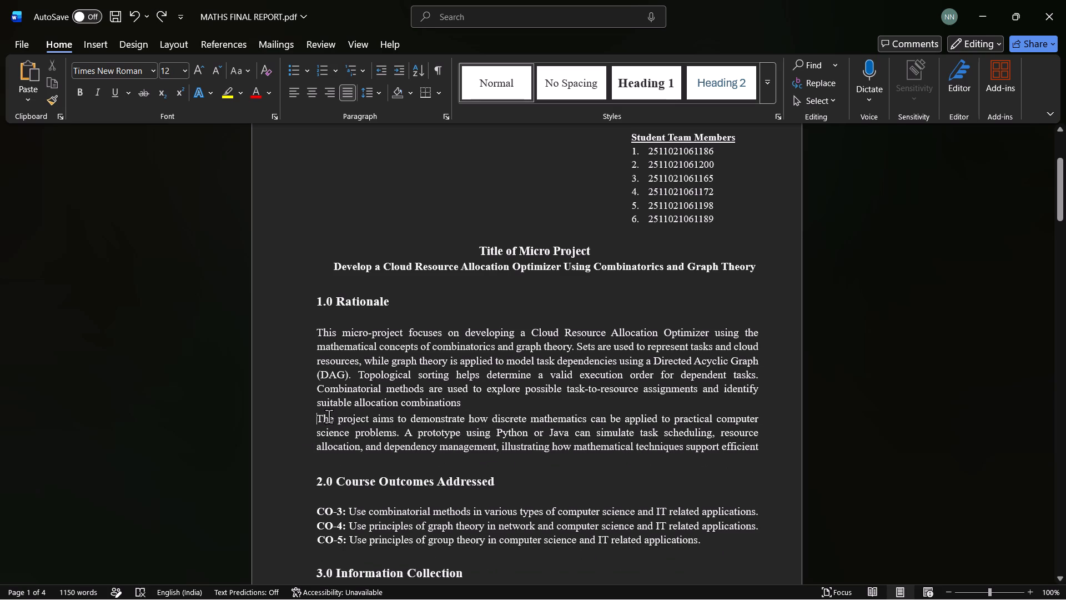
Move the "The project aims to demonstrate" text to the end of the preceding 1.0 Rationale paragraph and remove the extra empty line below it.
left_click_drag(313, 417, 378, 431)
left_click_drag(378, 431, 721, 447)
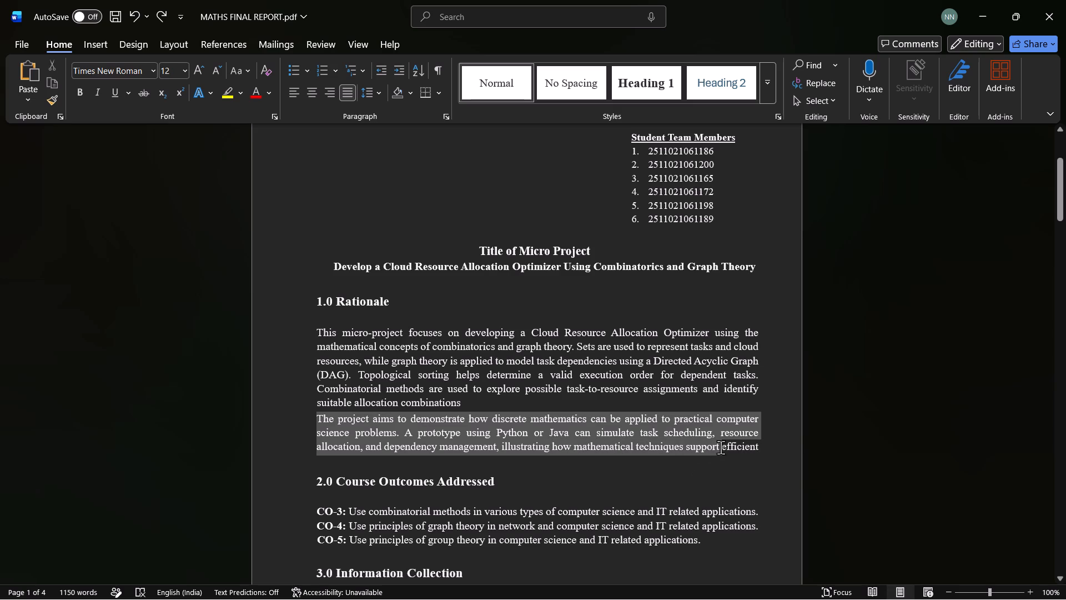
left_click_drag(721, 447, 740, 449)
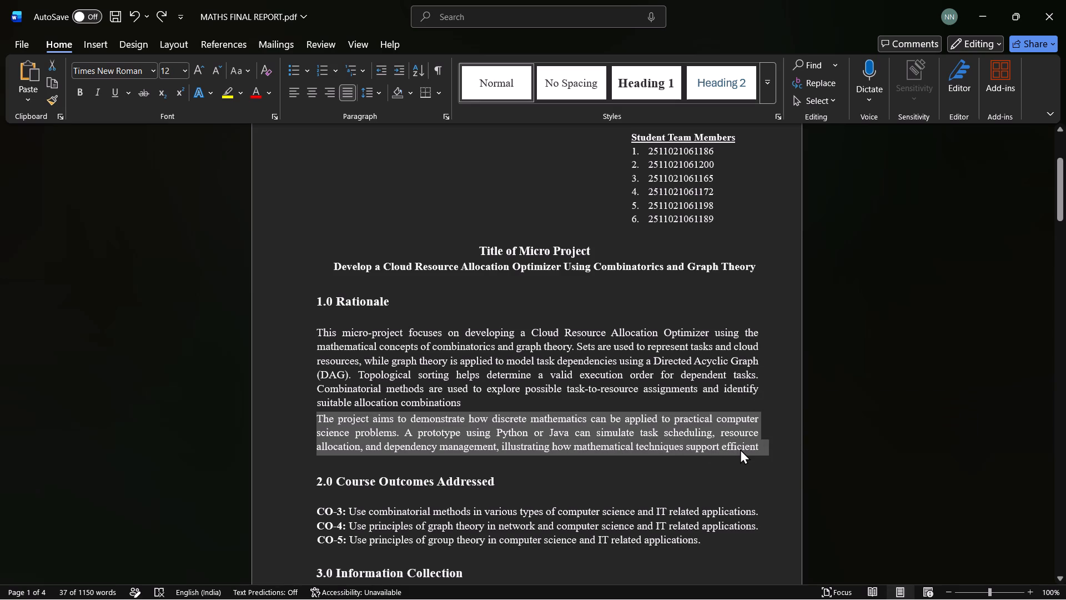
key("ctrl+c")
key("BackSpace")
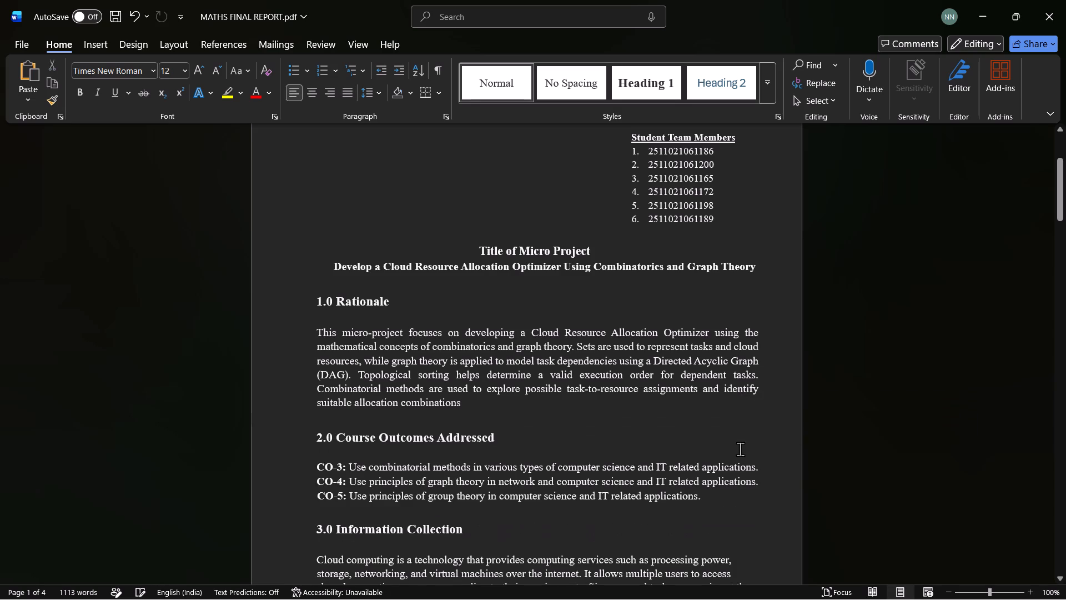
key("Up")
left_click(517, 412)
left_click(517, 412)
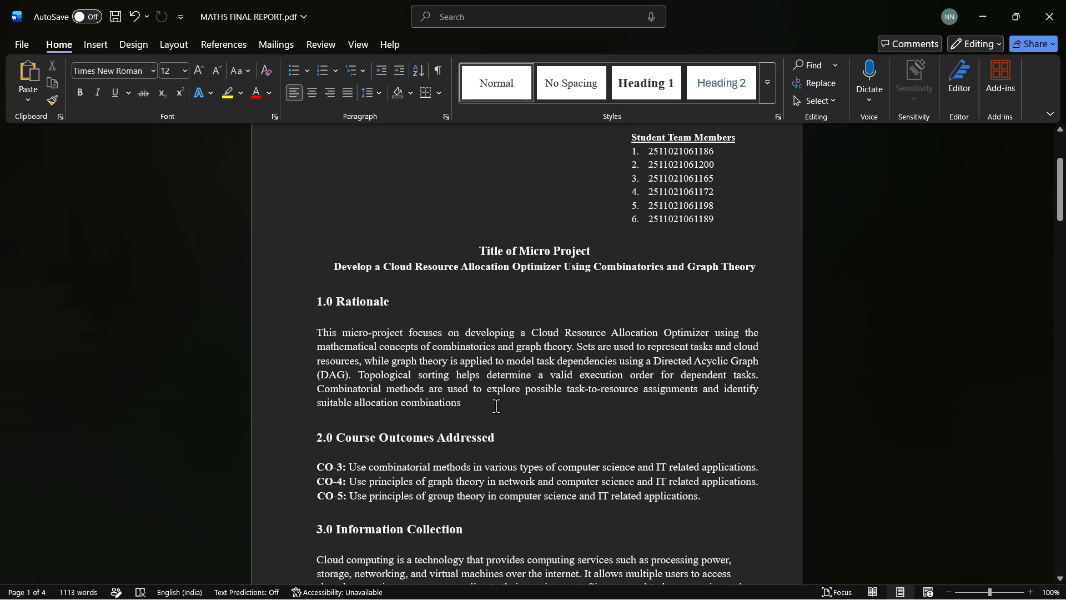
left_click(469, 410)
key("ctrl+v")
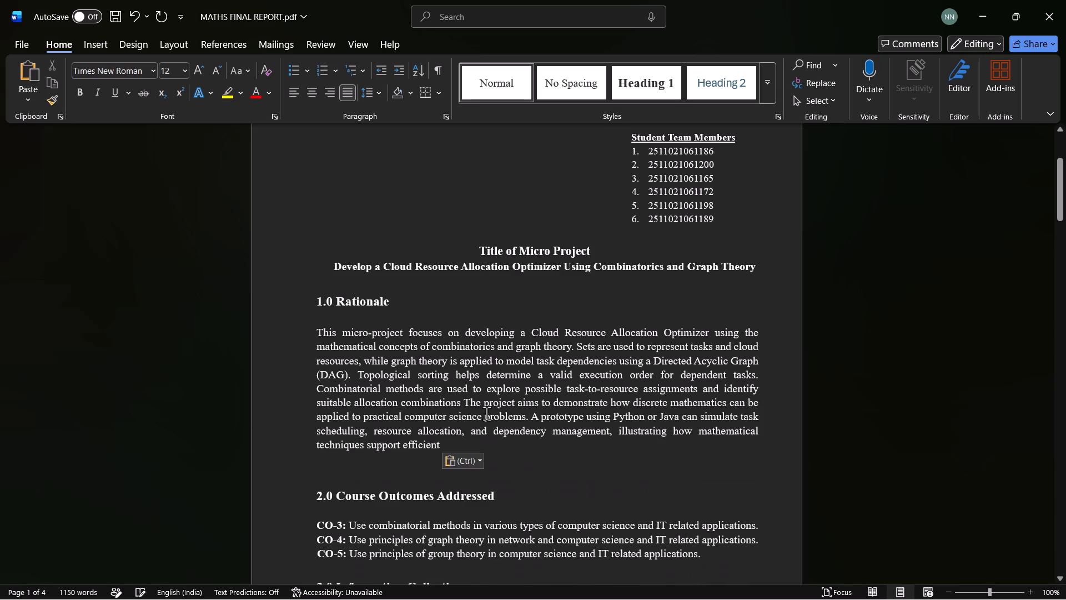
key("BackSpace")
key("BackSpace")
key("BackSpace")
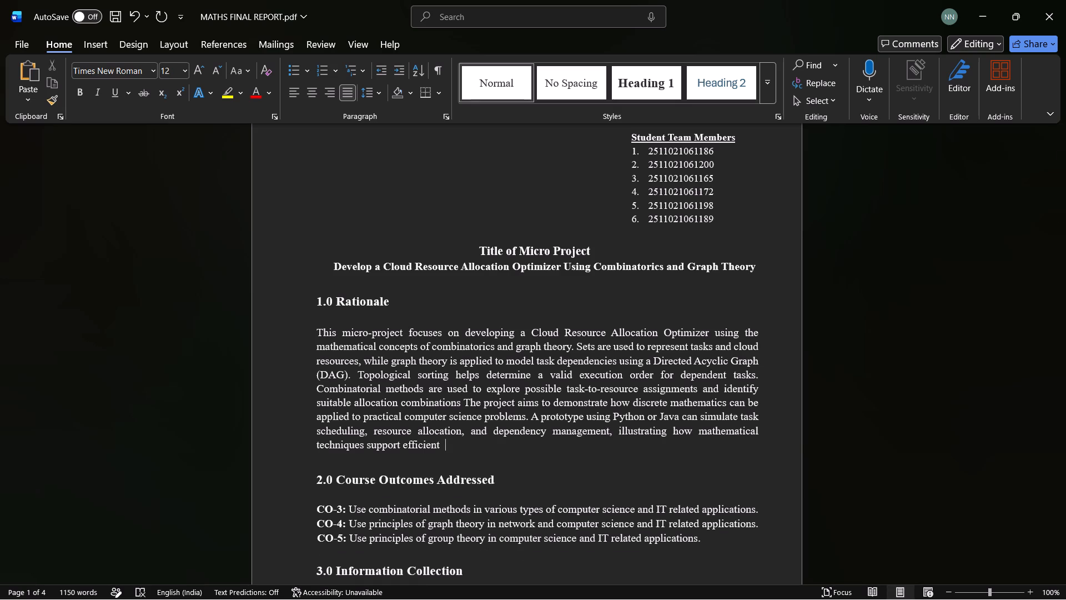
Copy the Step 1 to Step 8 text from the 5.0 Methodology Followed section.
scroll(509, 289, "down", 3)
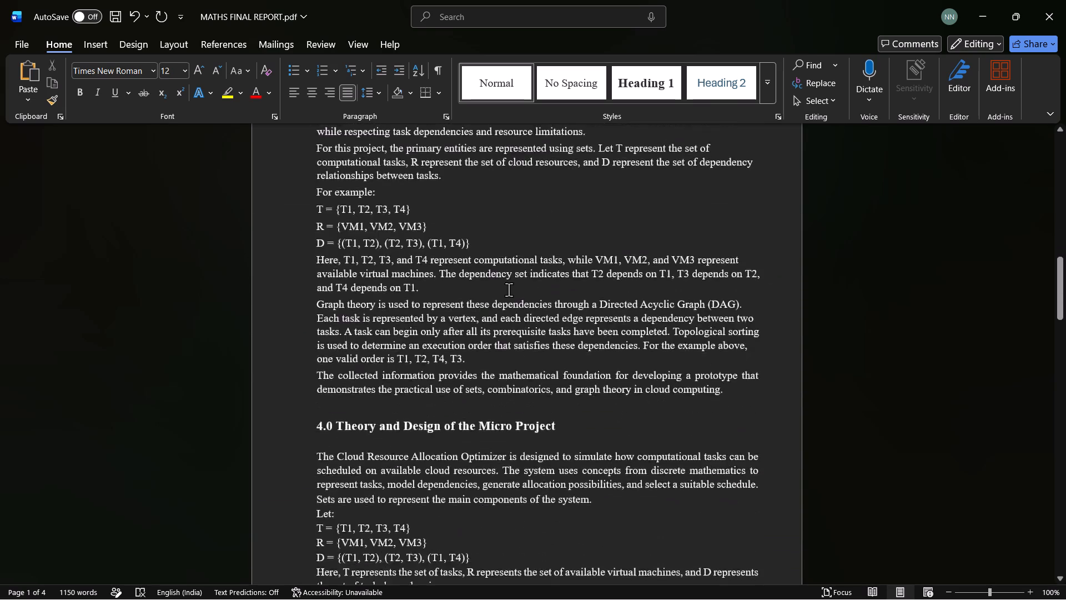
scroll(509, 289, "down", 2)
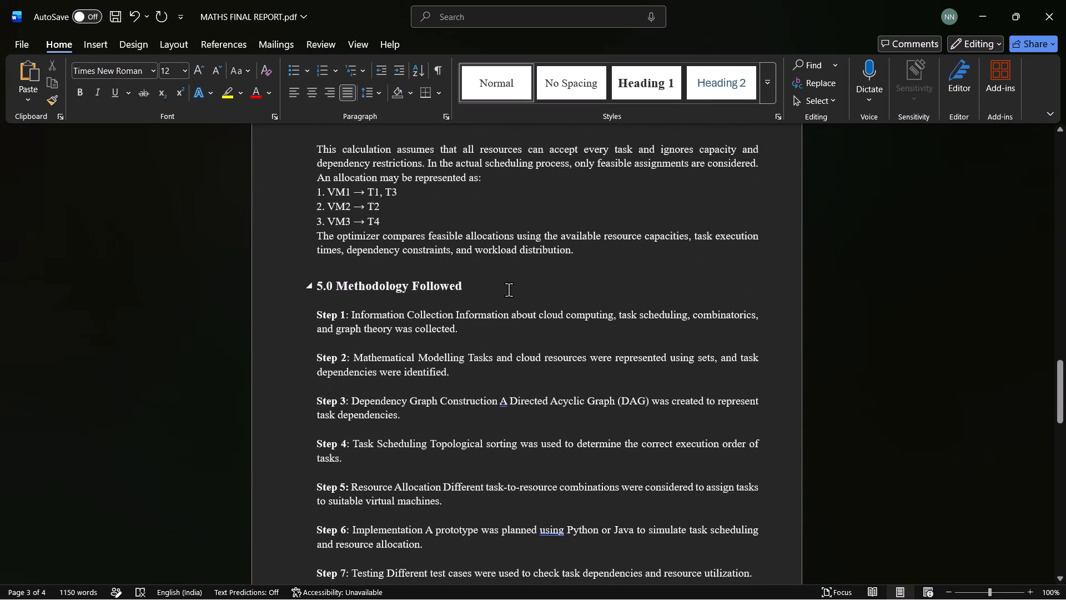
scroll(509, 289, "down", 1)
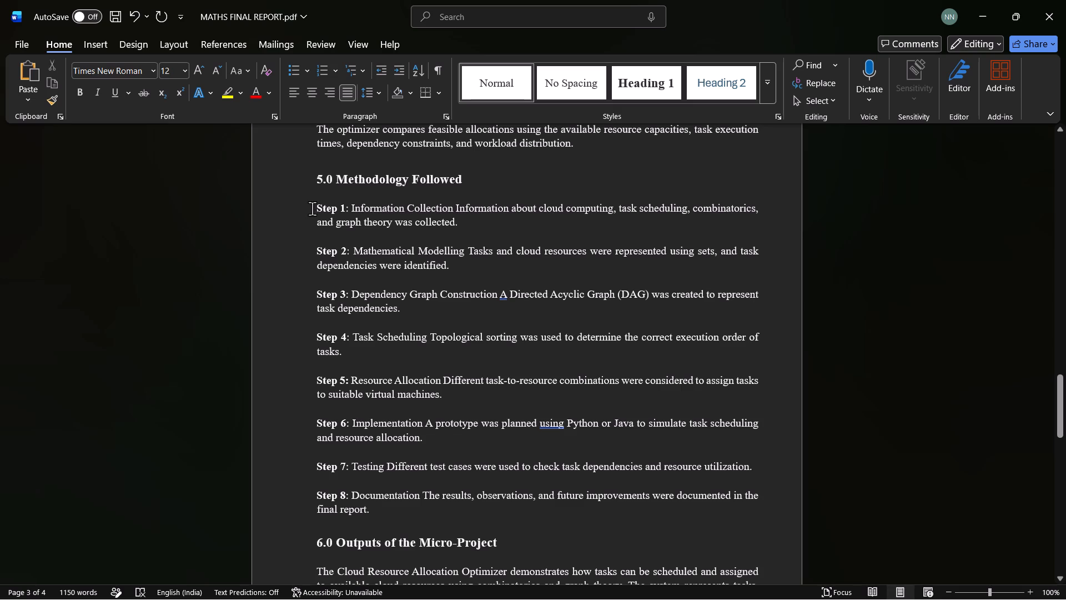
left_click_drag(312, 208, 355, 518)
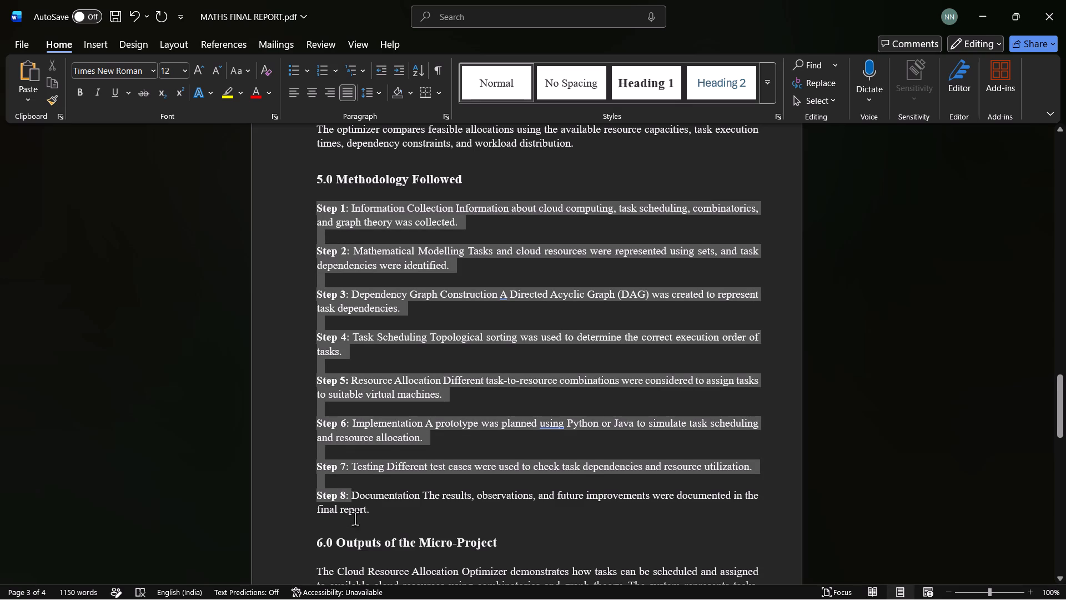
left_click_drag(355, 518, 374, 424)
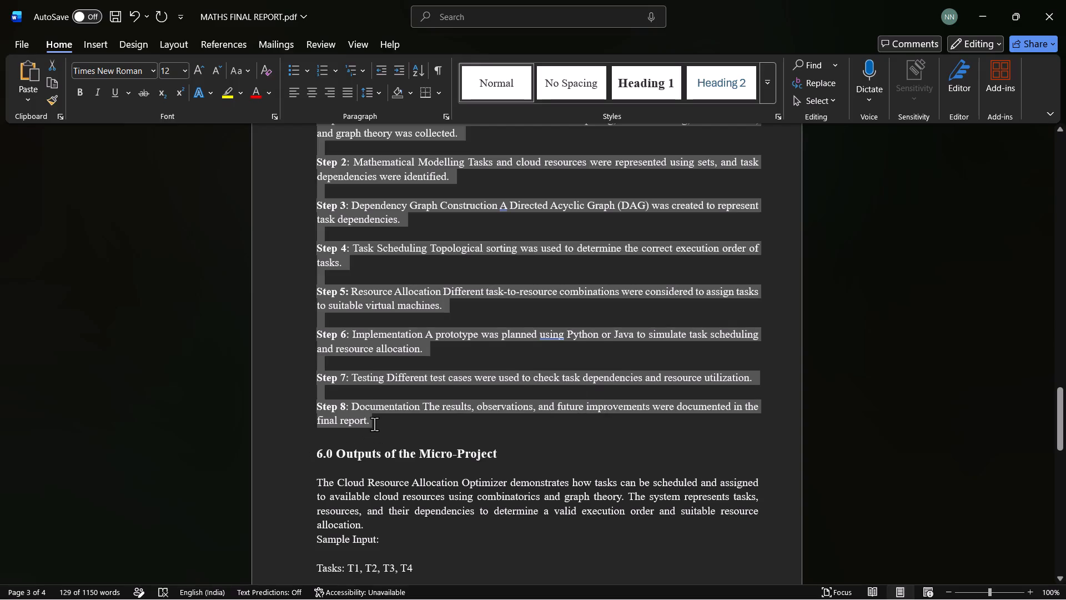
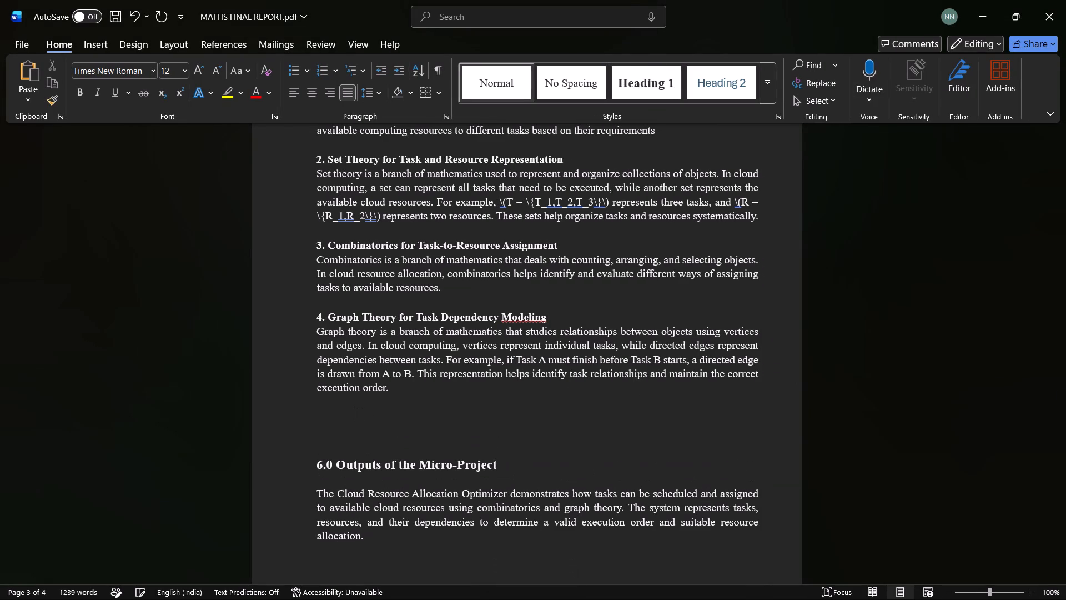
key("BackSpace")
key("ctrl+v")
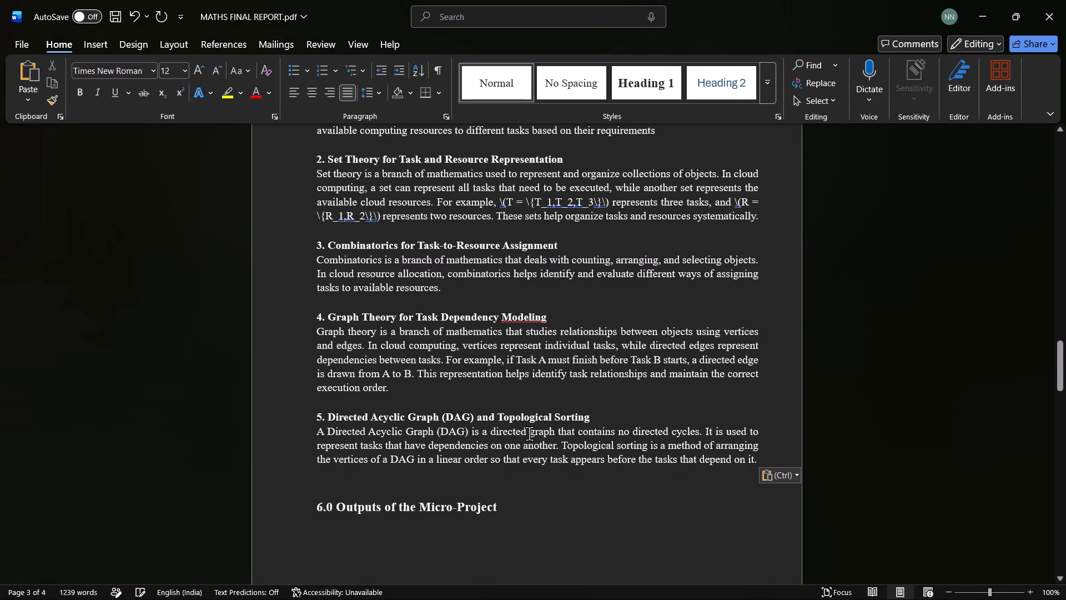
Add blank lines after topic 5 to push the "6.0 Outputs of the Micro-Project" heading onto the next page.
scroll(529, 433, "down", 1)
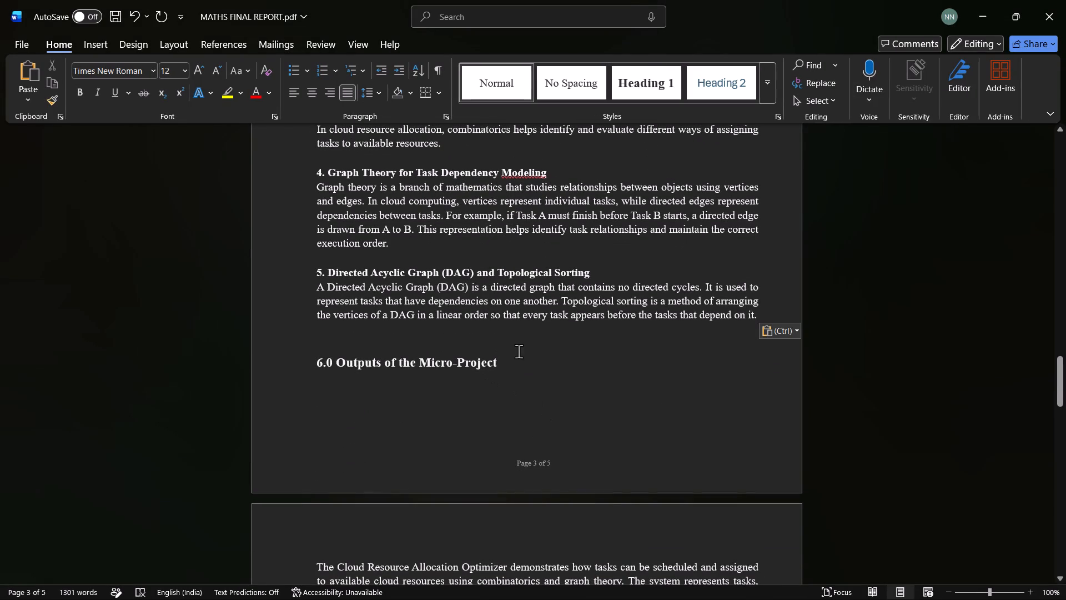
left_click(362, 334)
key("Return")
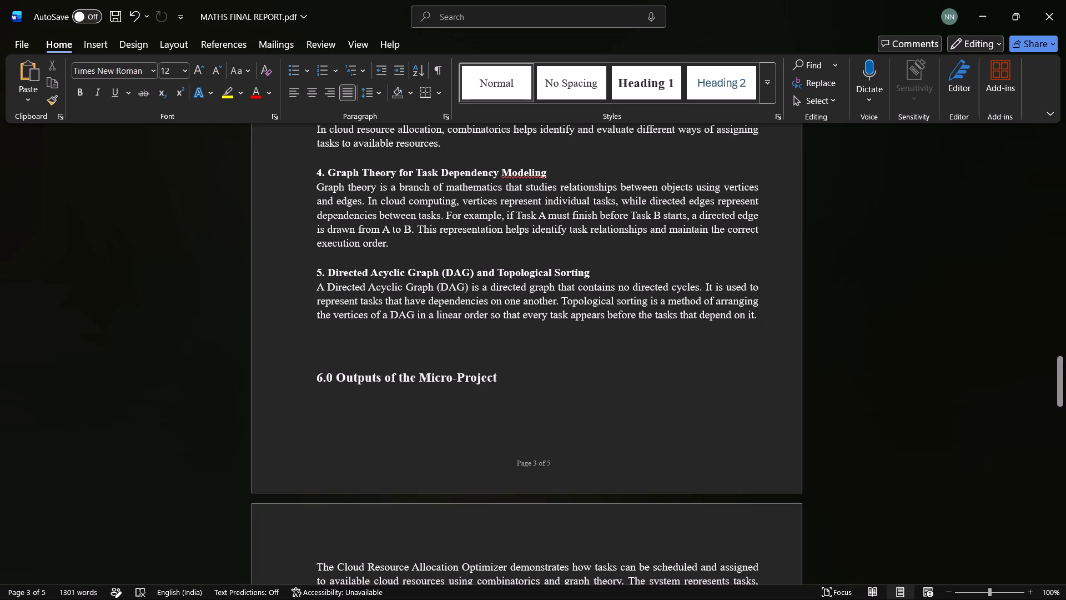
key("Return")
key("Return")
key("BackSpace")
key("BackSpace")
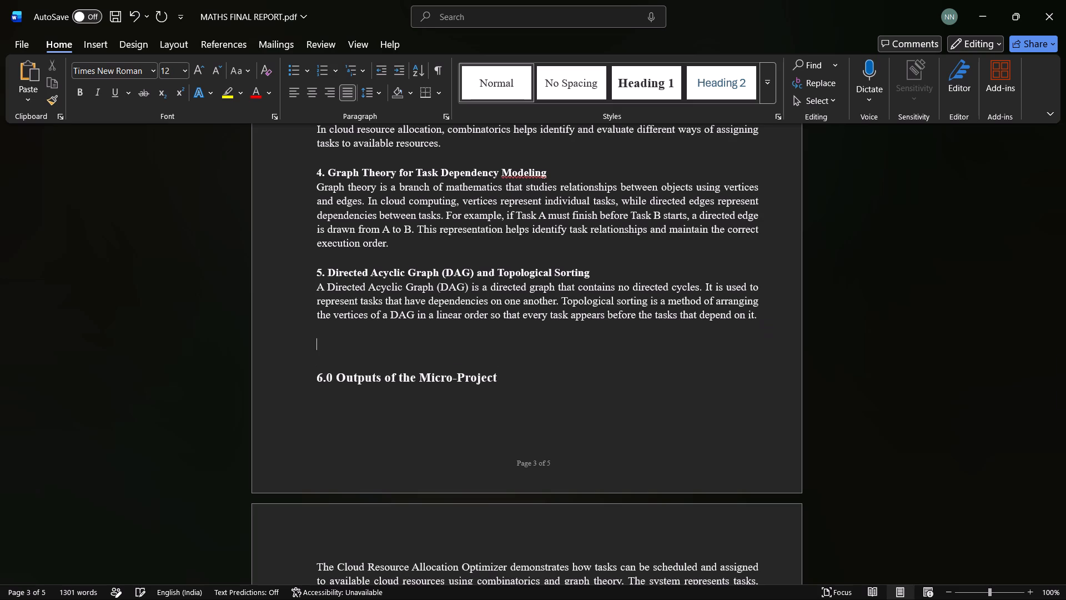
key("Return")
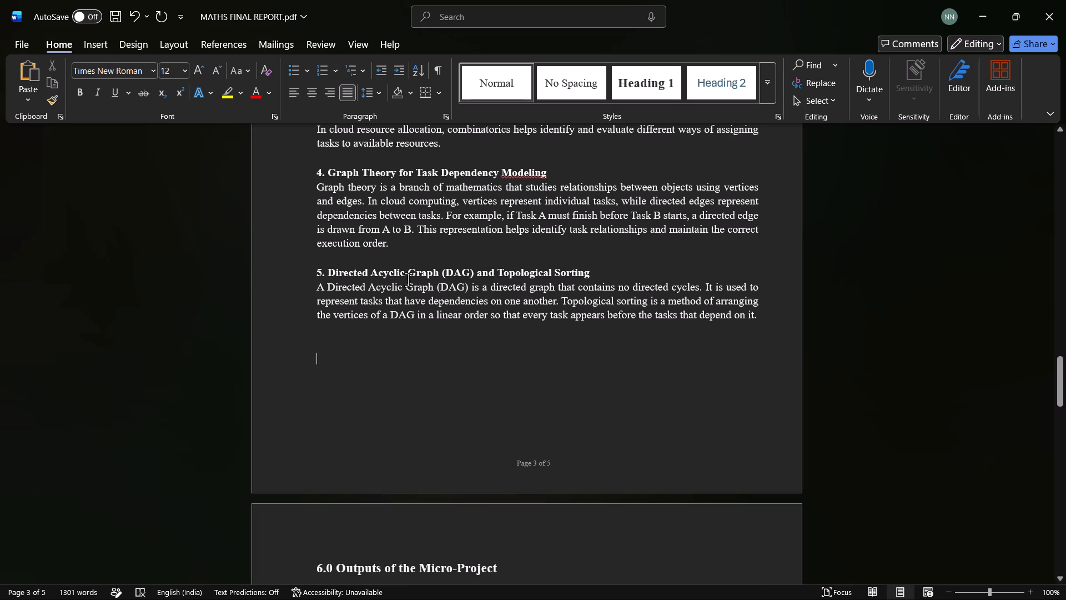
Review the report from the methodology topics up to the title page and back down to the 6.0 Outputs of the Micro-Project section.
scroll(408, 279, "up", 1)
left_click_drag(396, 279, 415, 292)
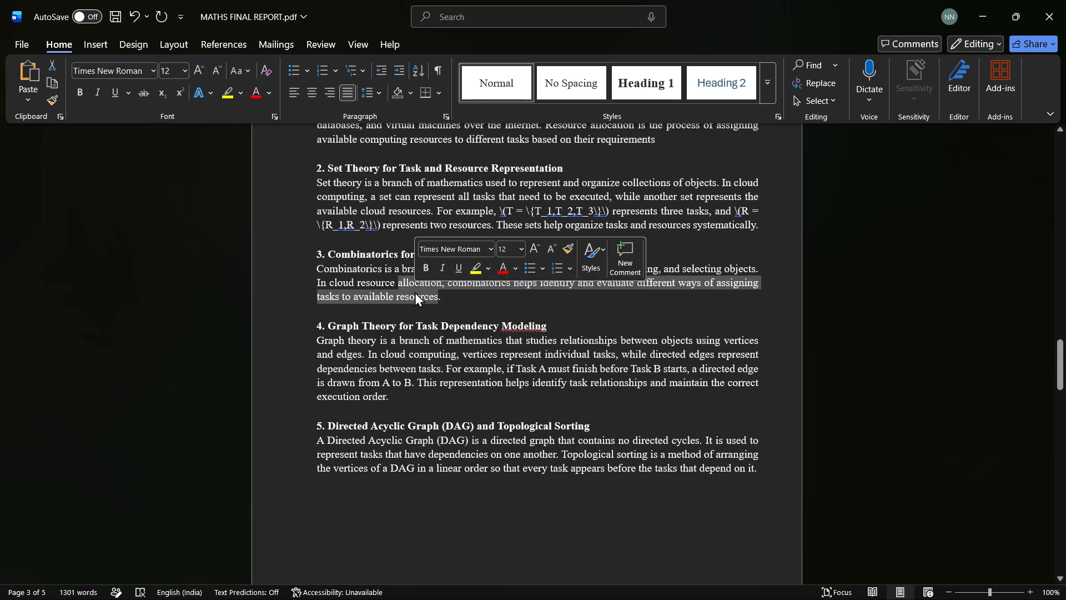
left_click(452, 348)
scroll(452, 348, "up", 2)
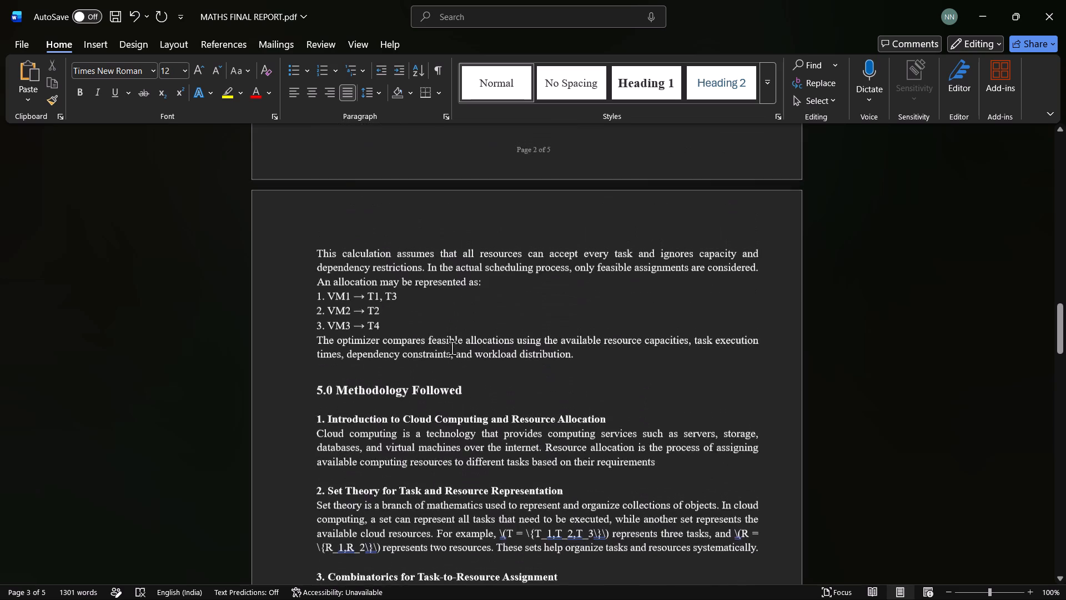
scroll(452, 348, "up", 3)
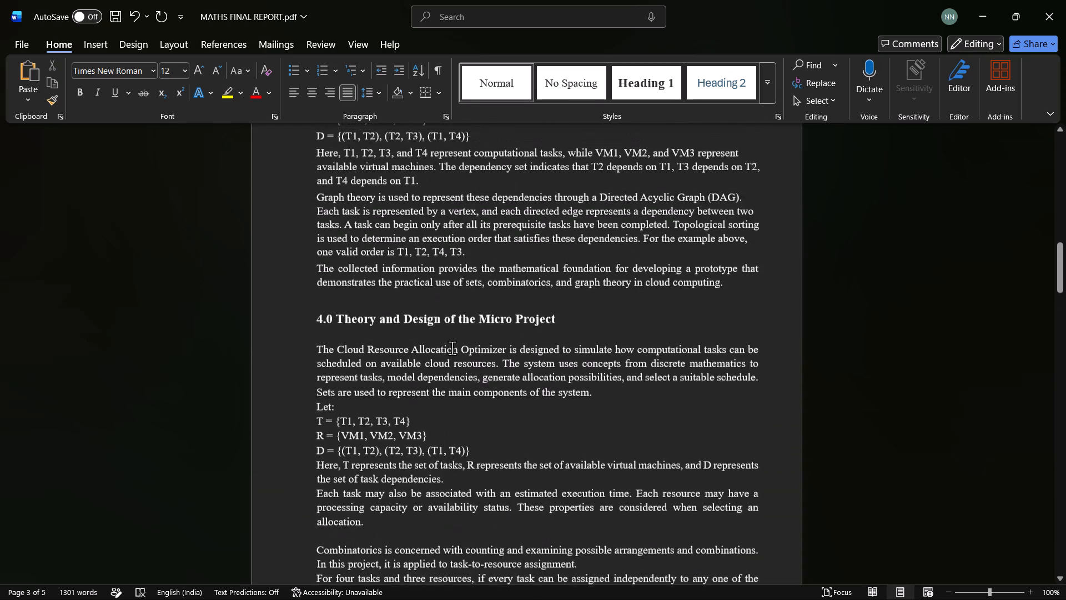
scroll(452, 348, "up", 2)
scroll(452, 348, "down", 1)
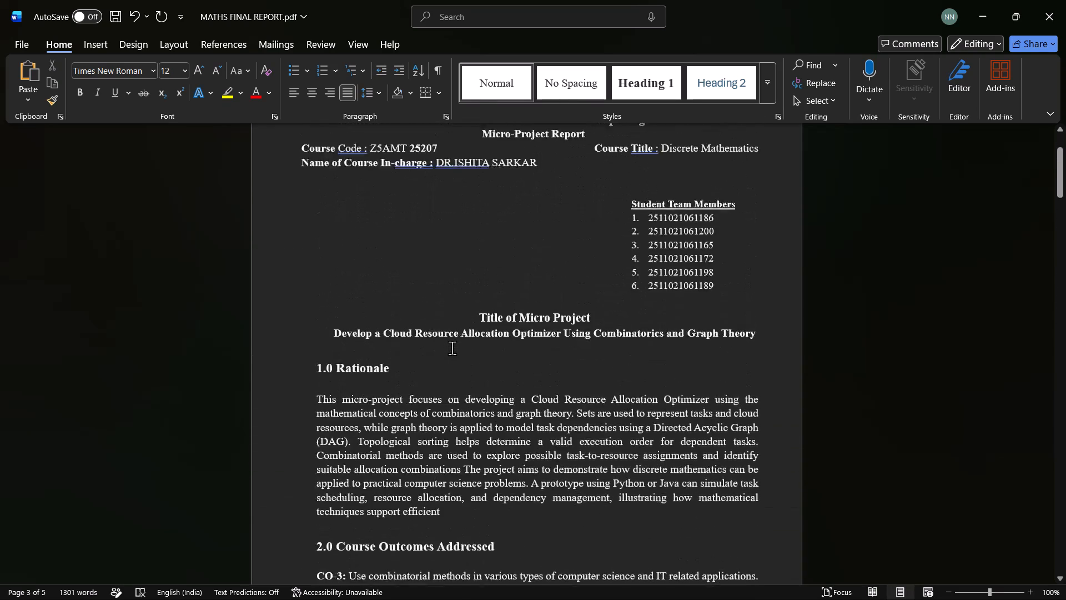
scroll(452, 348, "down", 2)
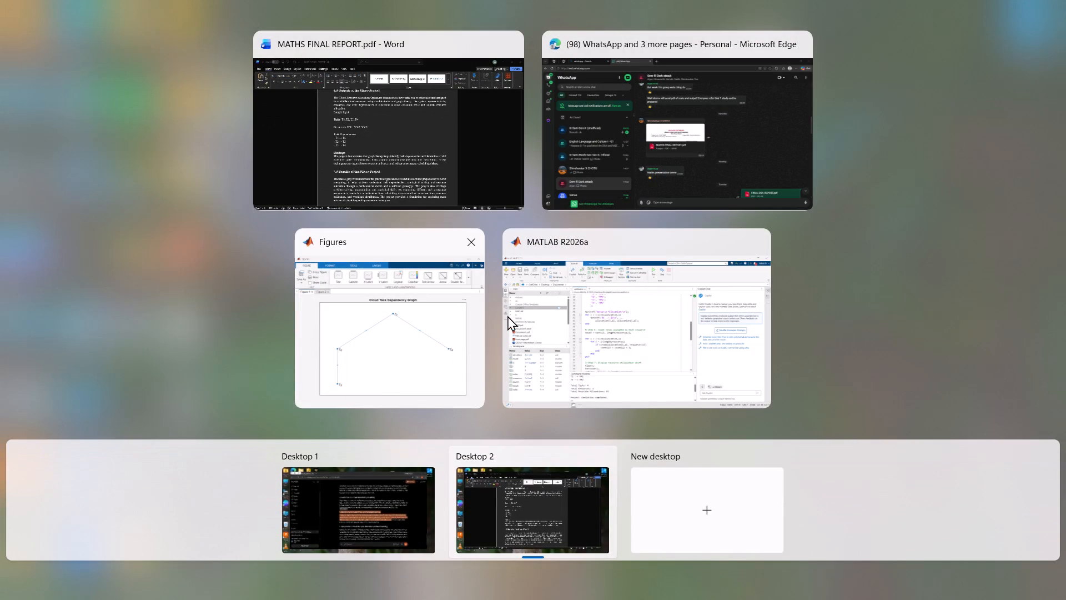
Bring the MATLAB Figures window fully into view and screenshot the whole Cloud Task Dependency Graph with its title to the clipboard.
left_click(424, 333)
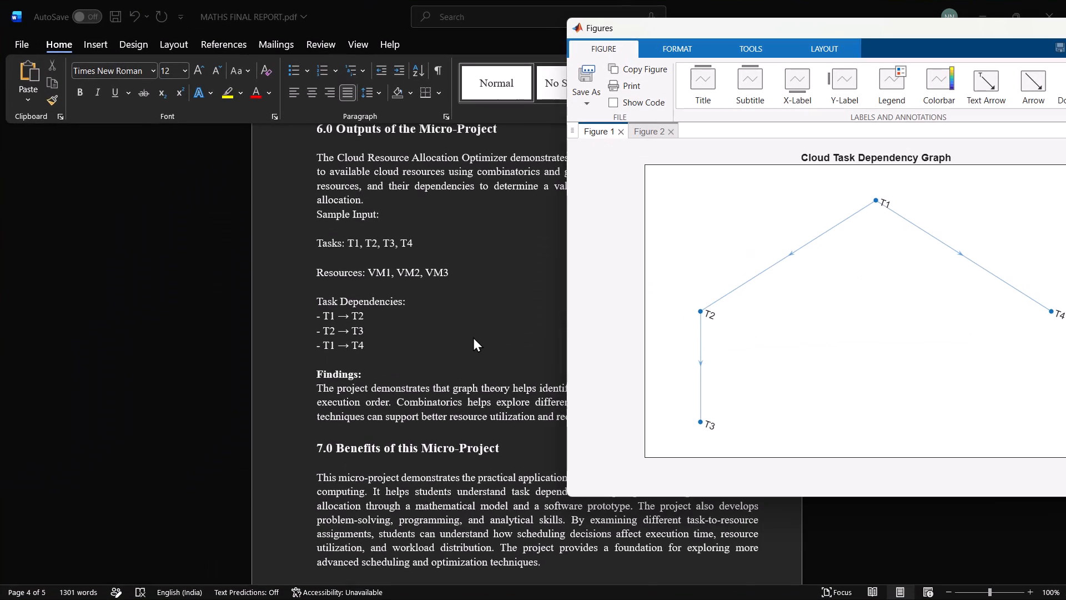
left_click_drag(871, 30, 564, 62)
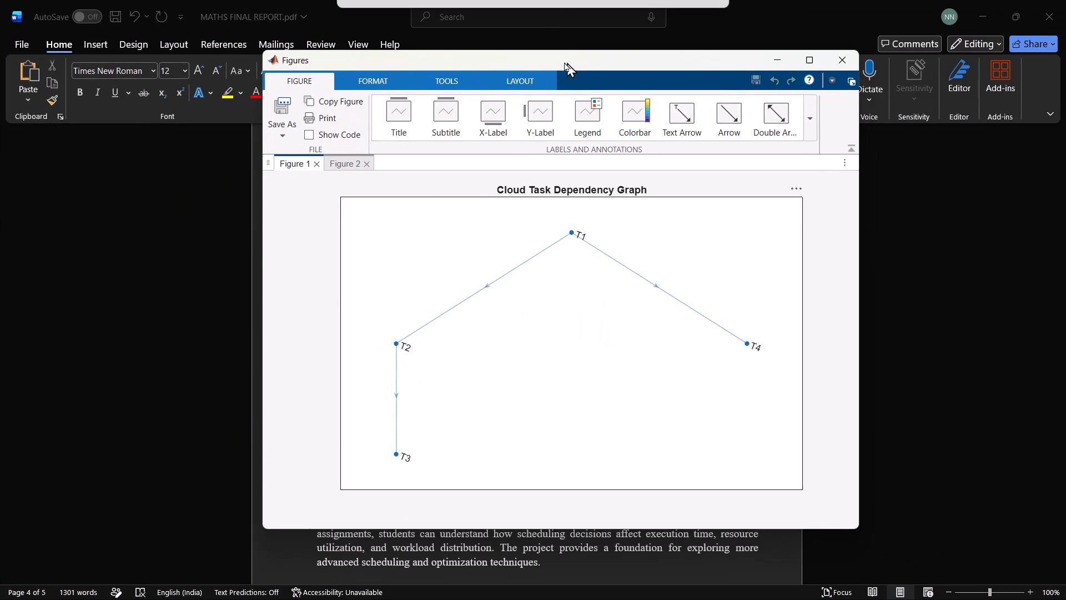
left_click_drag(564, 62, 559, 57)
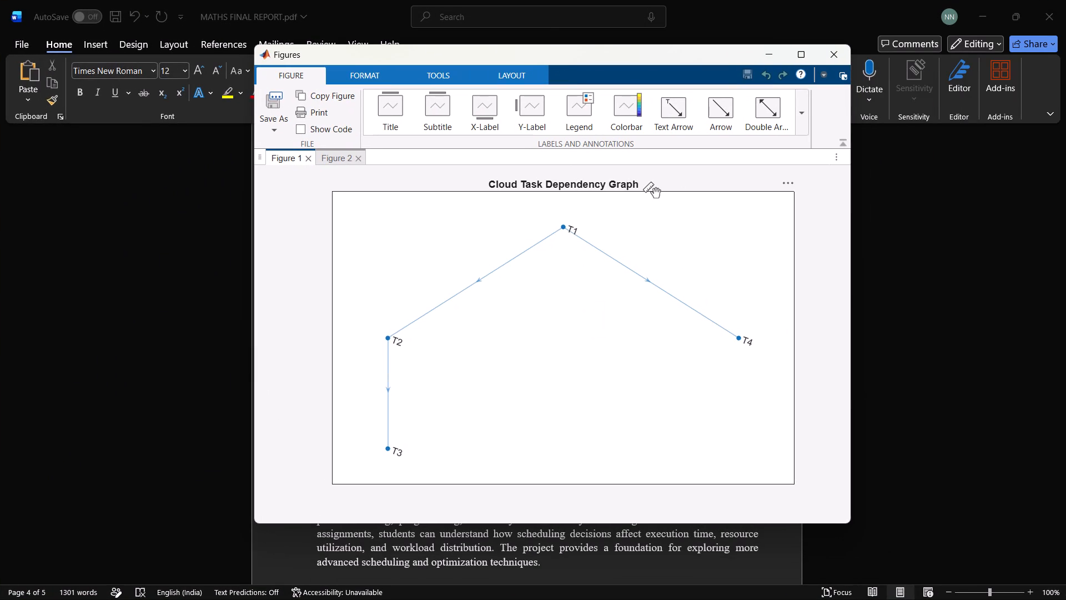
key("Print")
key("Print")
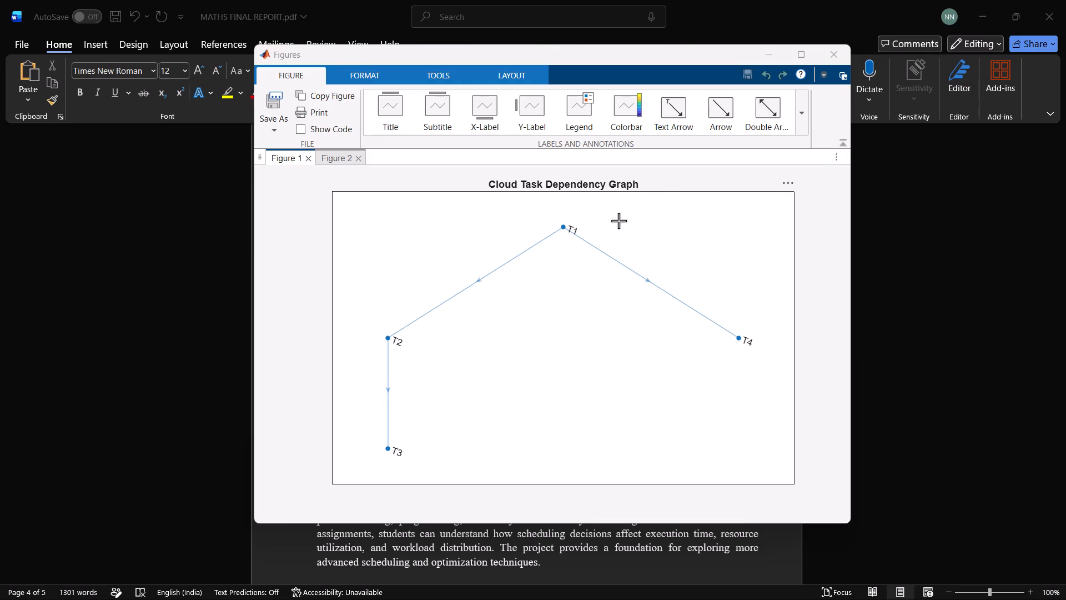
left_click_drag(320, 168, 420, 222)
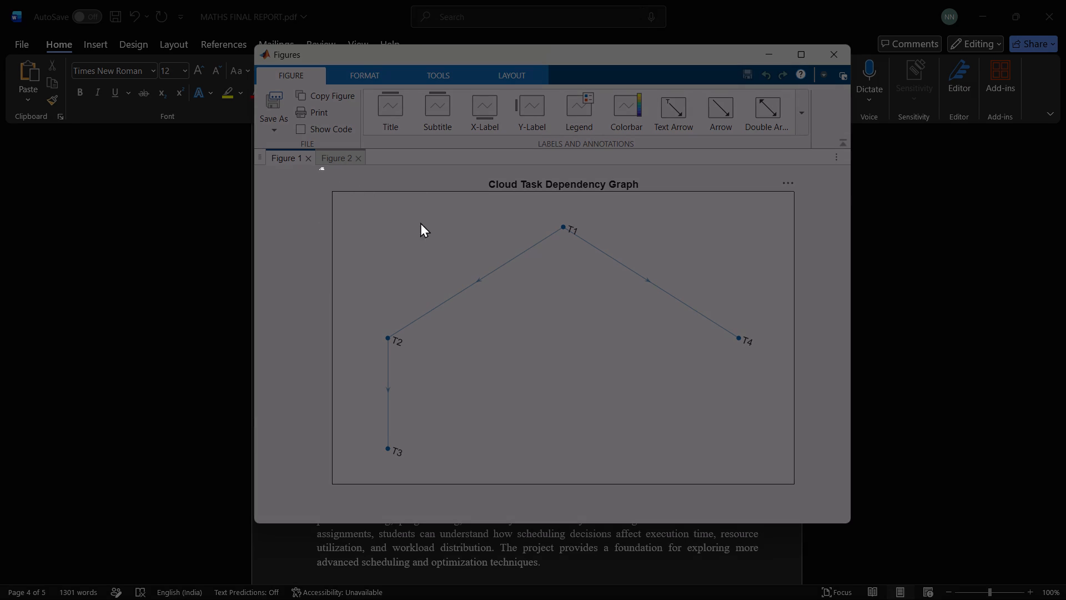
left_click_drag(420, 222, 716, 482)
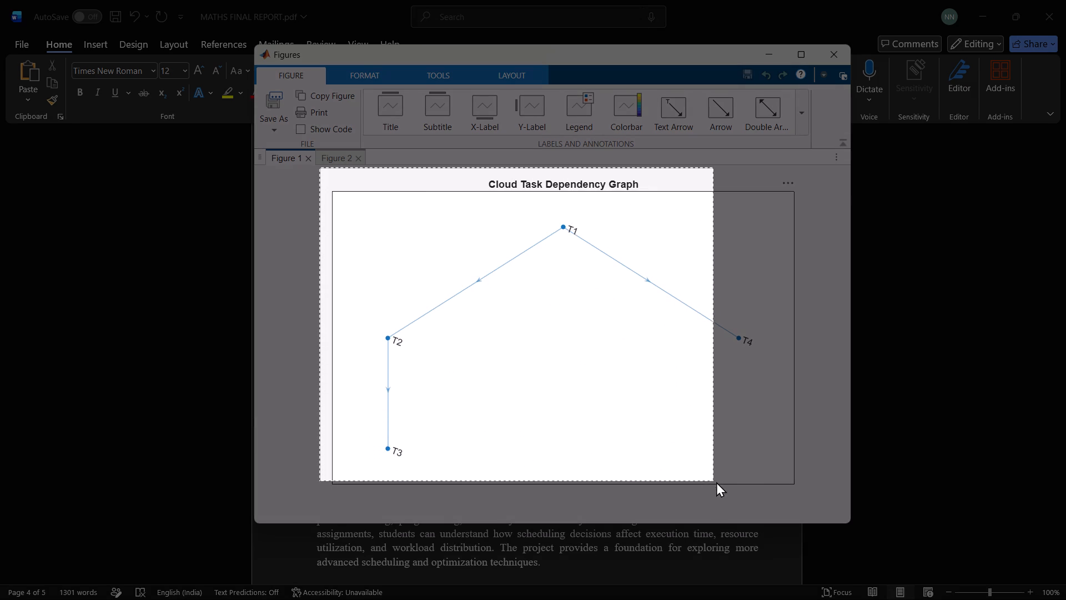
left_click_drag(716, 482, 799, 494)
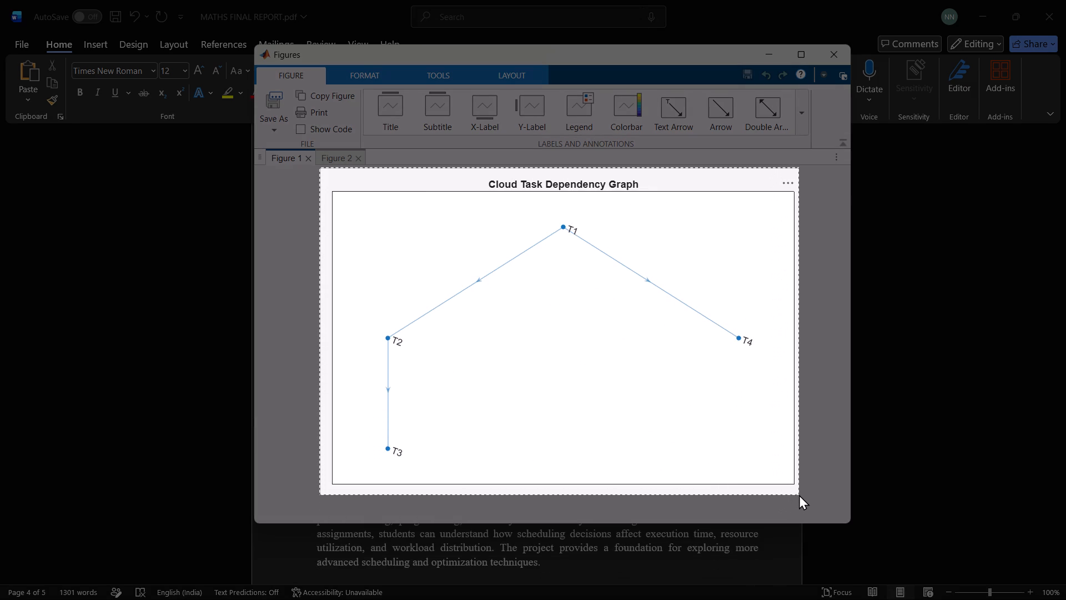
left_click_drag(799, 494, 802, 494)
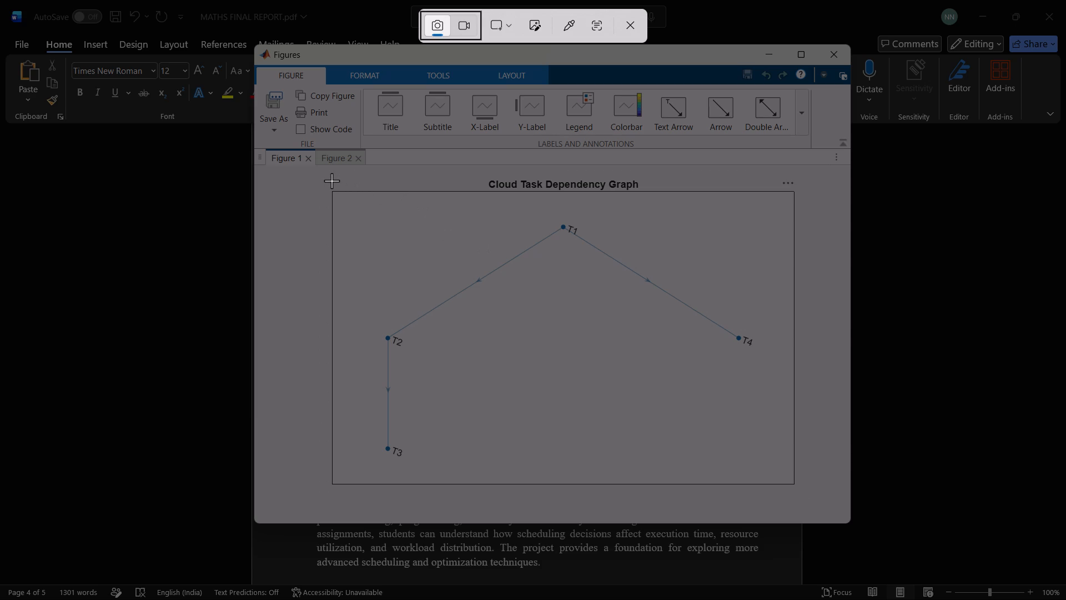
left_click_drag(291, 166, 485, 247)
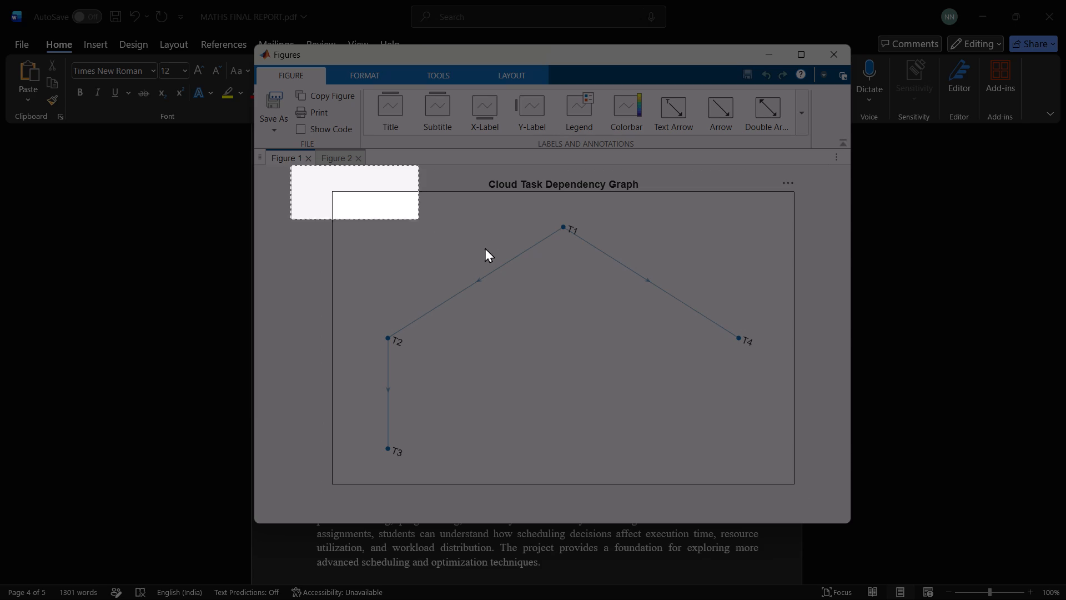
left_click_drag(485, 247, 822, 484)
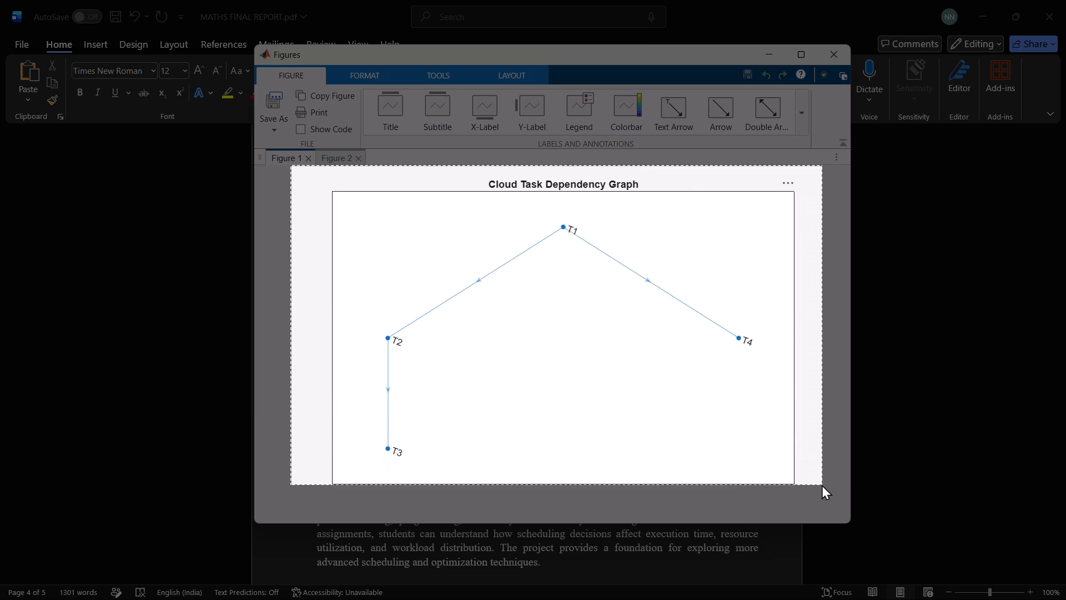
left_click_drag(822, 484, 830, 494)
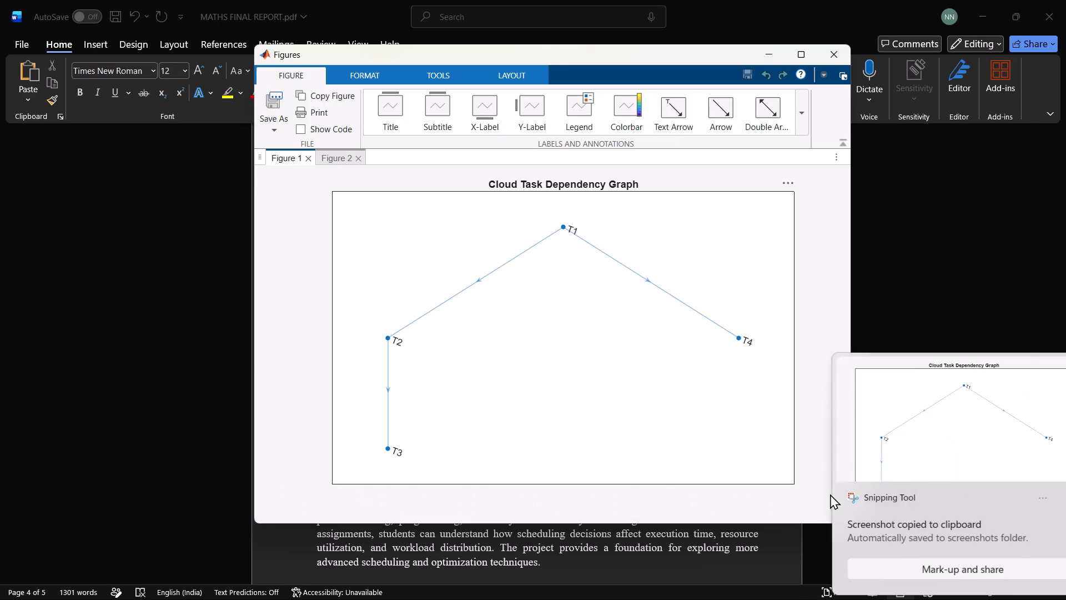
scroll(830, 494, "down", 1)
scroll(830, 494, "up", 1)
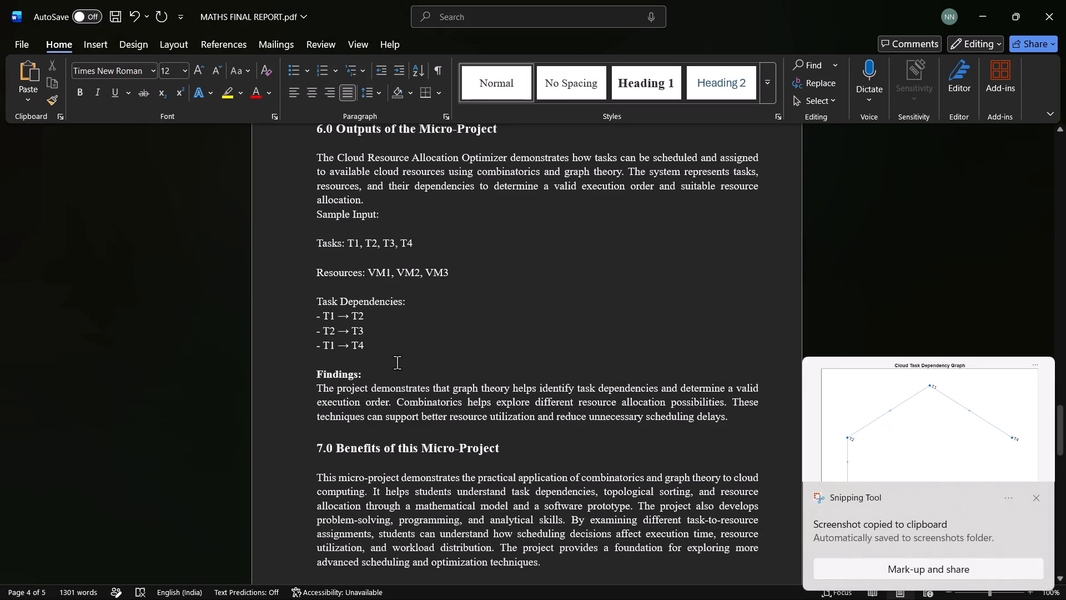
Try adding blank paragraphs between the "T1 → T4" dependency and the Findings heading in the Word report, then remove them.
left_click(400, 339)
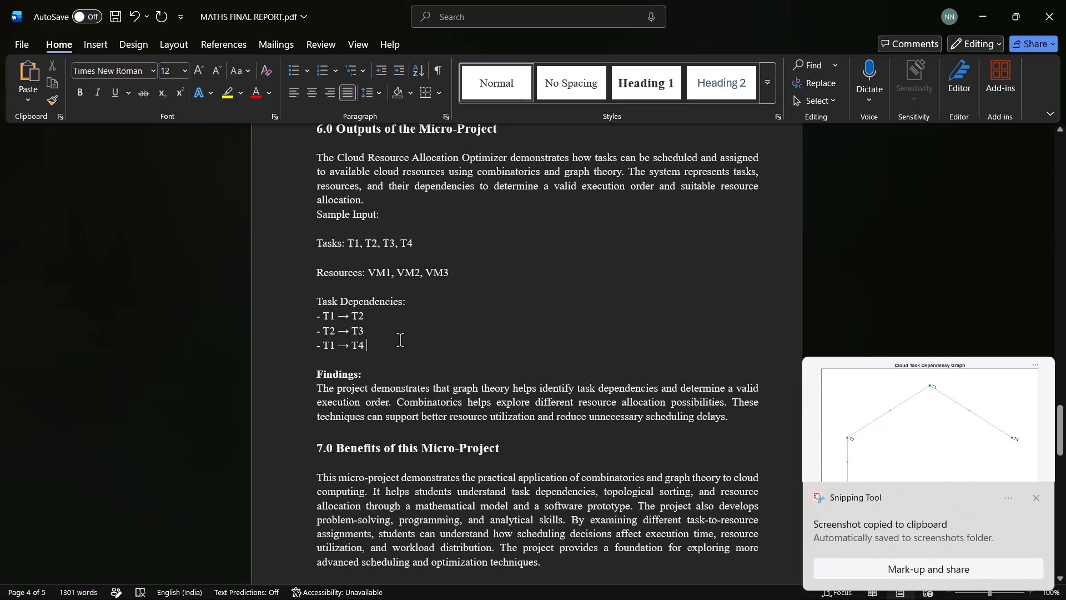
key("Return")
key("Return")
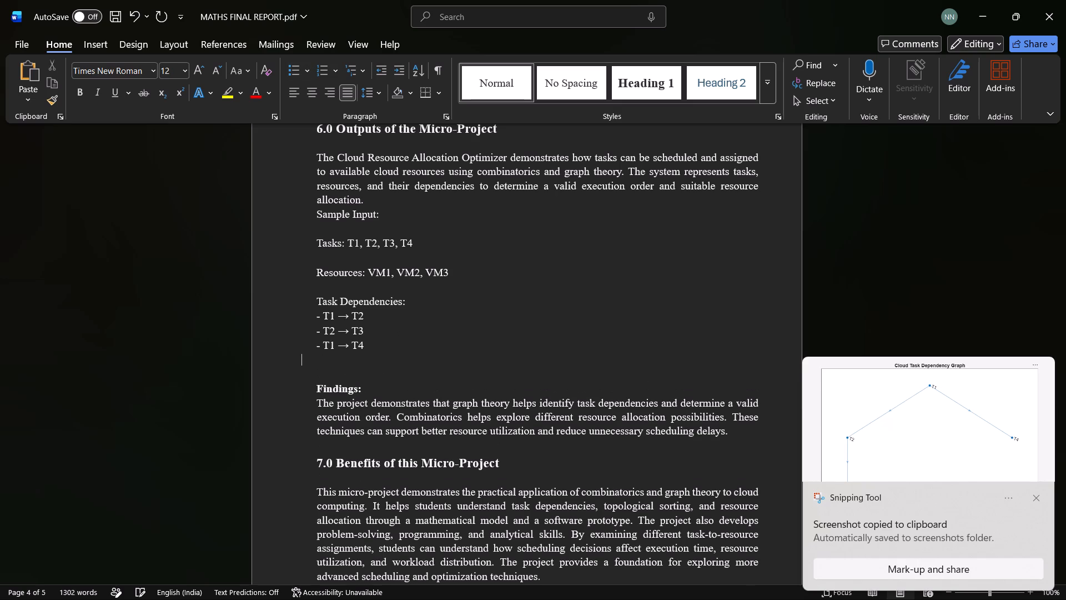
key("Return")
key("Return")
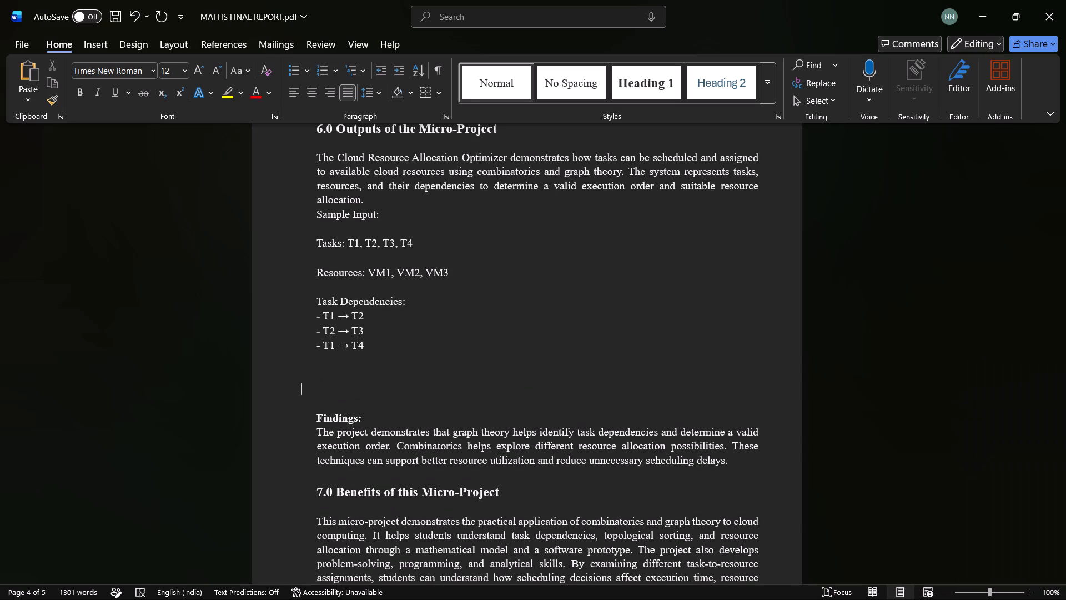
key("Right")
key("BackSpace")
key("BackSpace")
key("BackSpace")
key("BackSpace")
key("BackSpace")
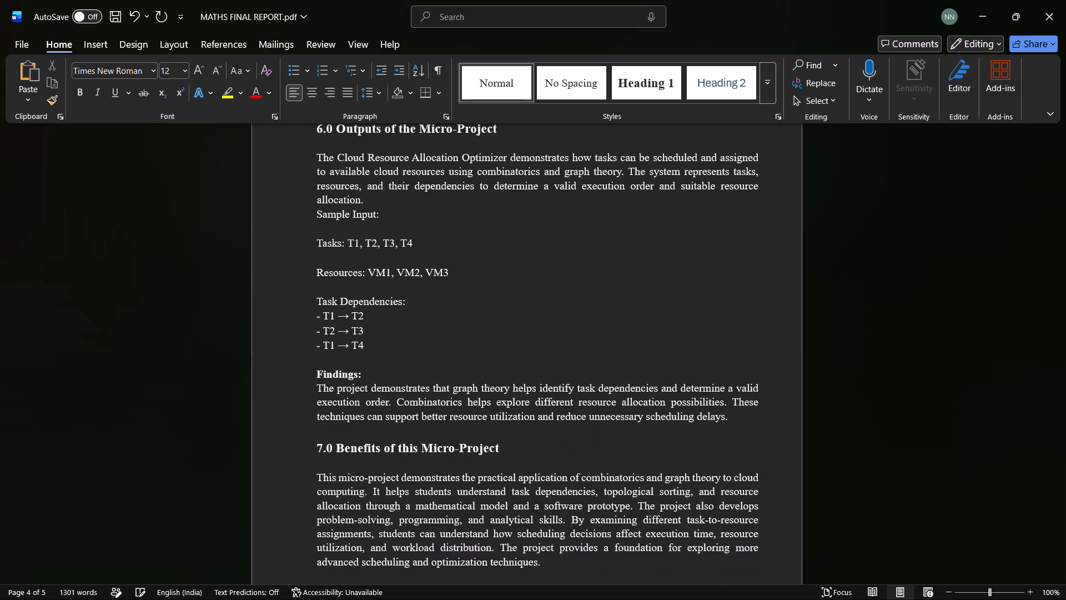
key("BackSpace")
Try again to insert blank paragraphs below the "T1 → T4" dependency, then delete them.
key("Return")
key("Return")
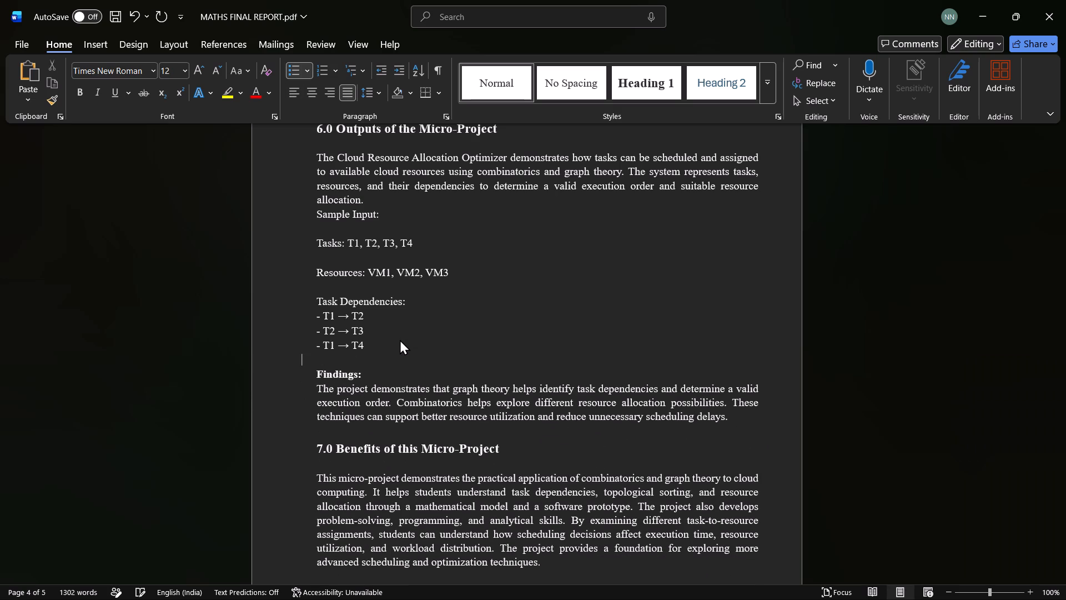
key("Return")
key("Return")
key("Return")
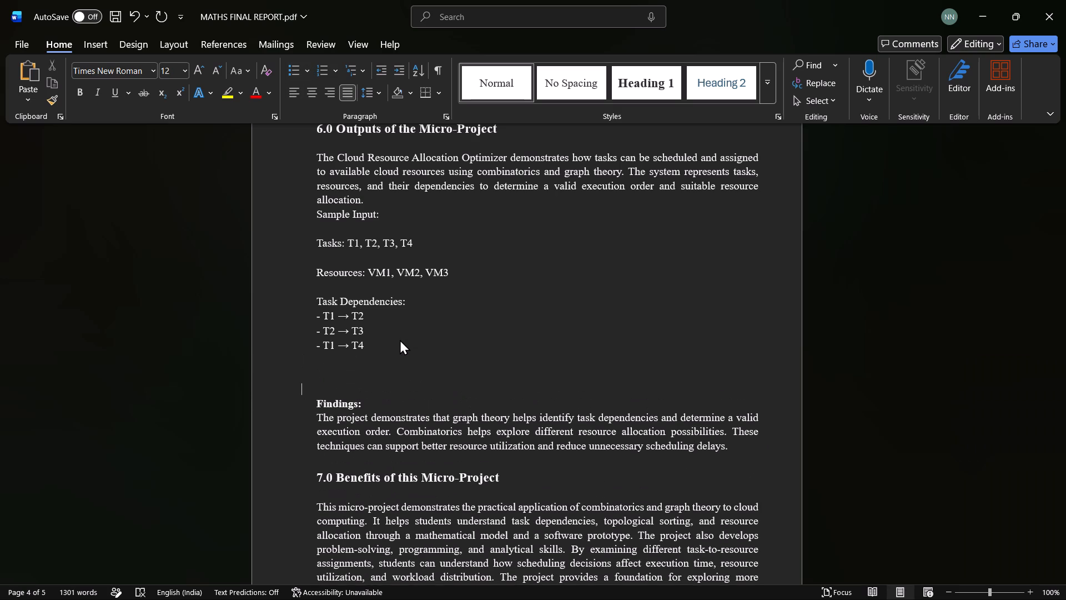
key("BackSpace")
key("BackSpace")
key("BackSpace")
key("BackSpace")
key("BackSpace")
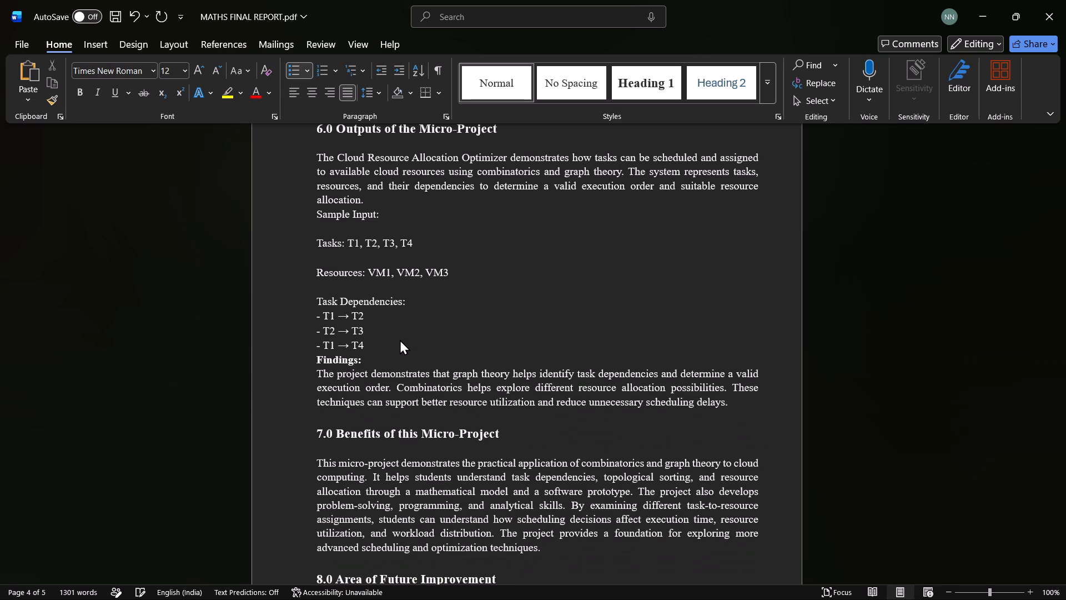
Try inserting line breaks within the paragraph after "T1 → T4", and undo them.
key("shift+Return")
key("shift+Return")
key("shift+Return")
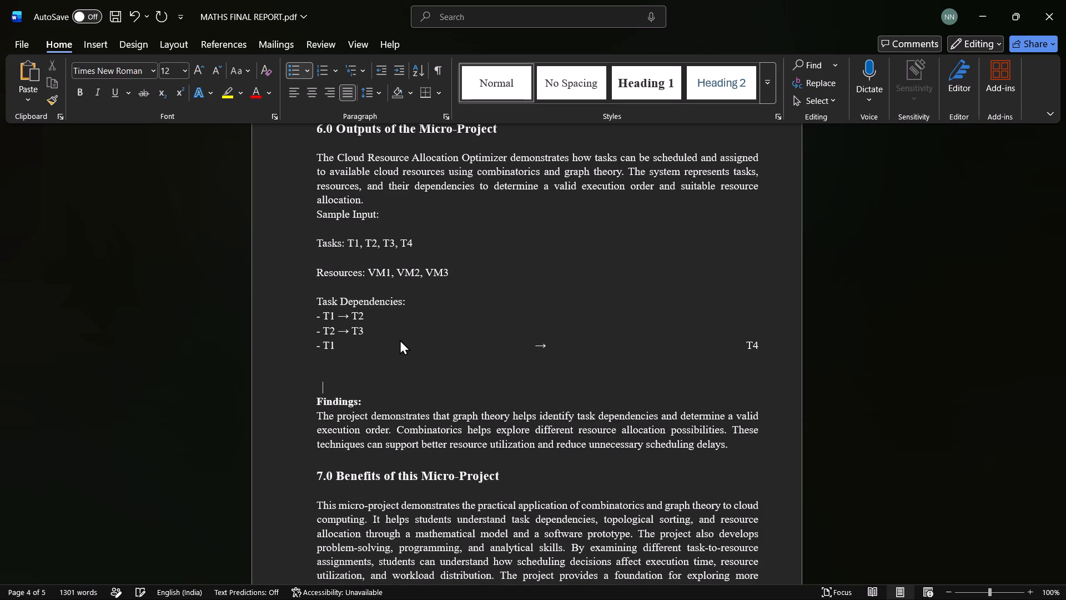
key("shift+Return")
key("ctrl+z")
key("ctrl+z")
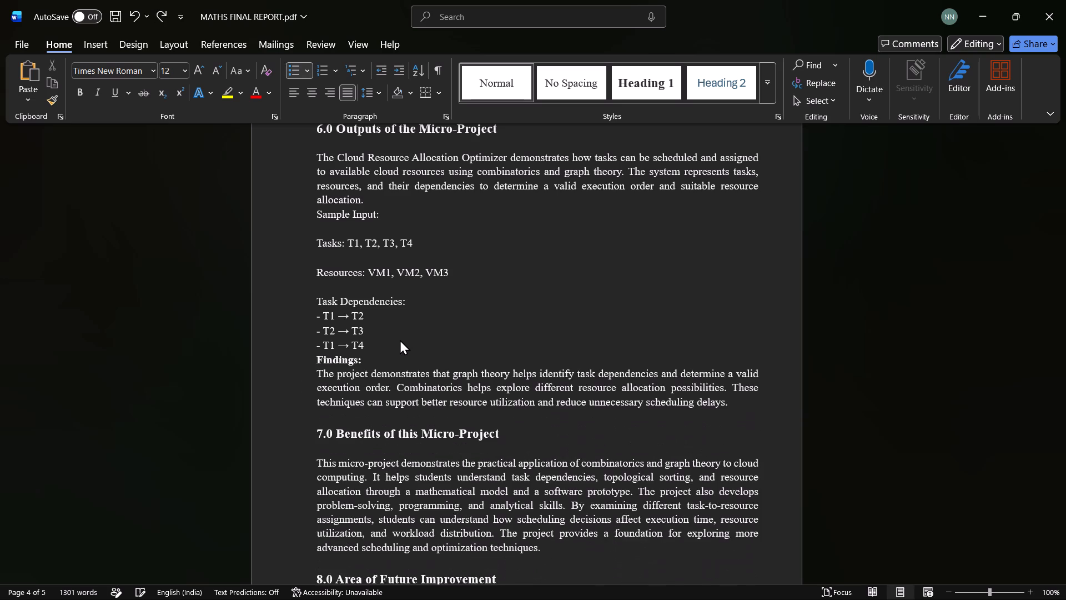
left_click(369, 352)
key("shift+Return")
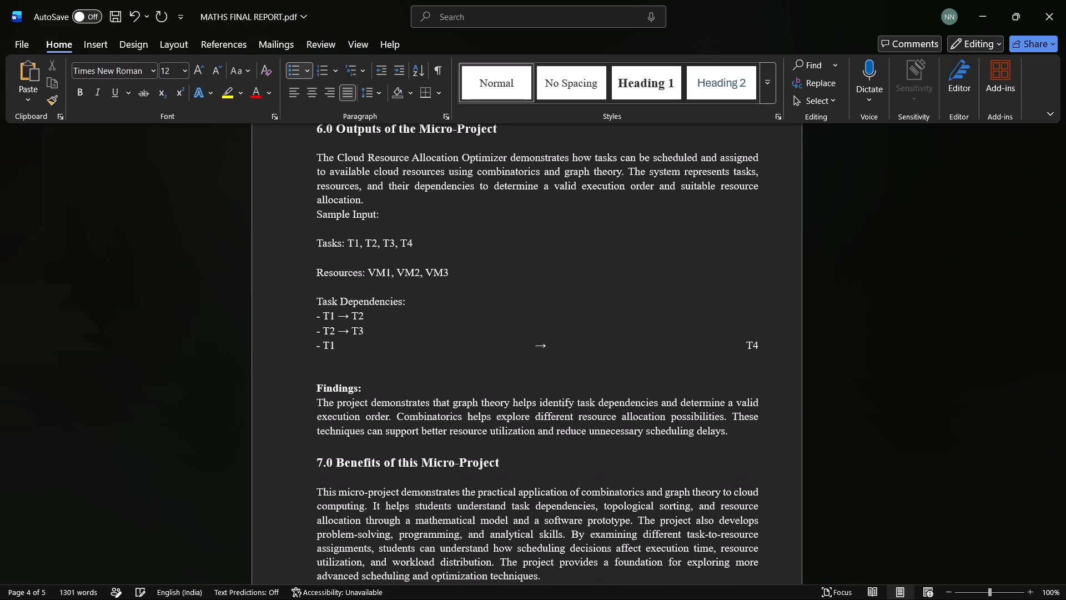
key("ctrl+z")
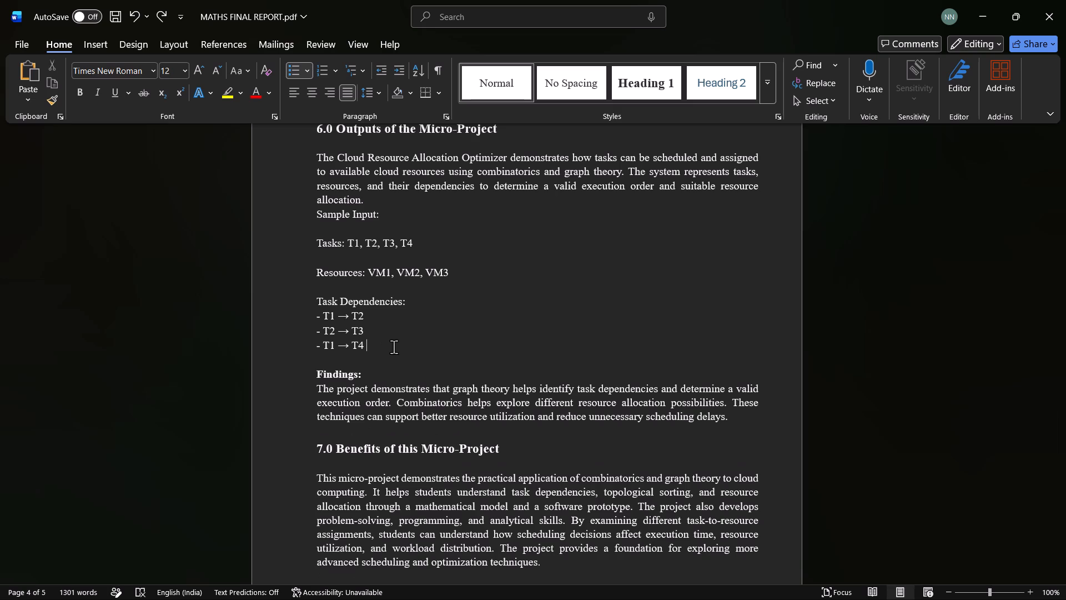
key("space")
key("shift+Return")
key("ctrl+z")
Insert a line break before the Findings heading and paste the captured Cloud Task Dependency Graph on the freed line.
key("Down")
key("Down")
key("Right")
key("Up")
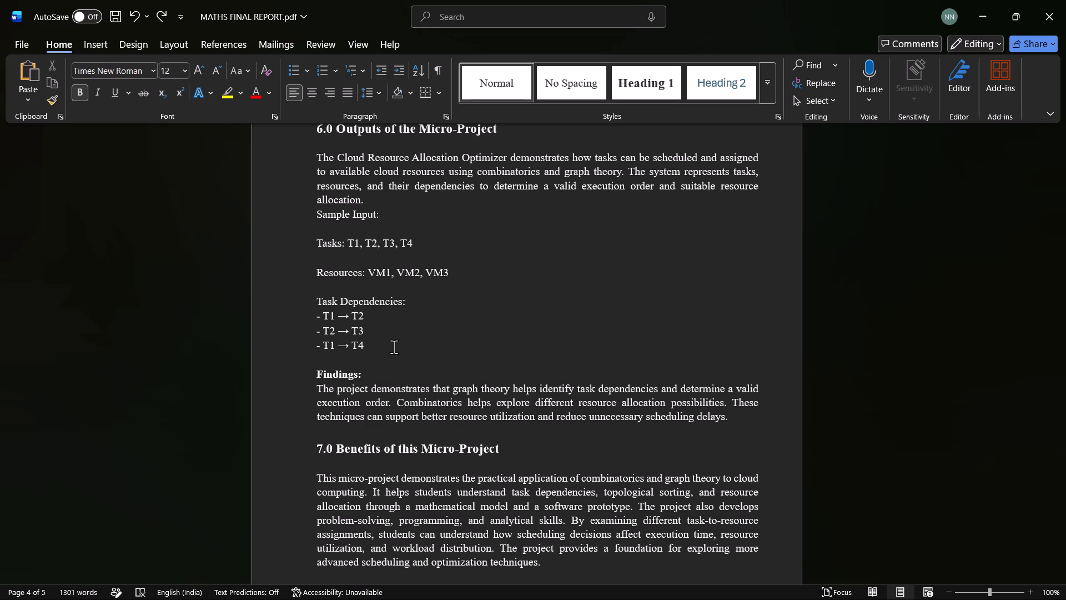
key("shift+Return")
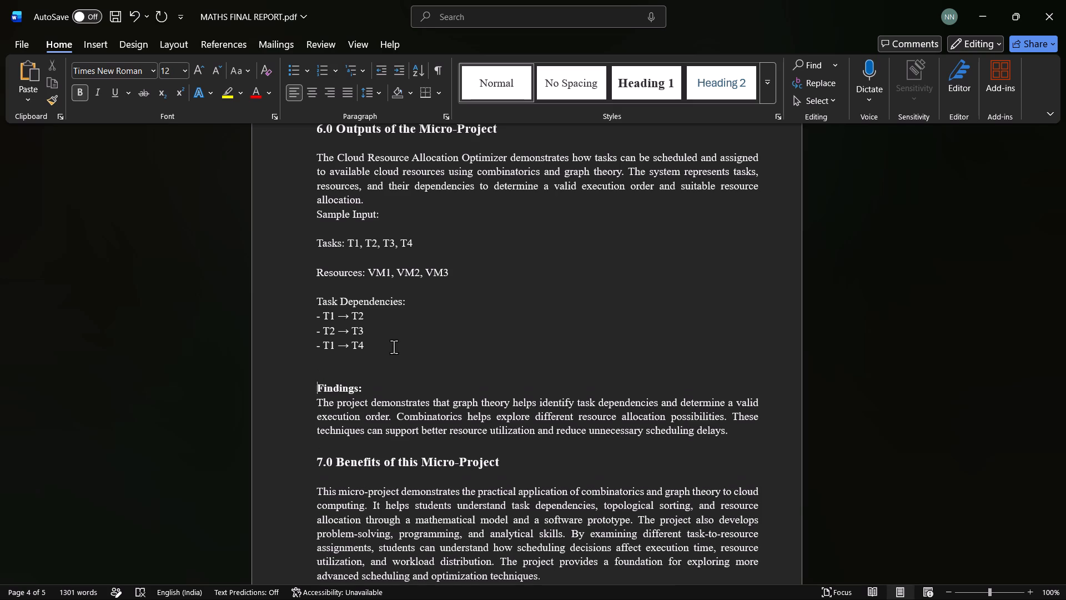
key("Up")
key("Up")
key("Down")
key("ctrl+v")
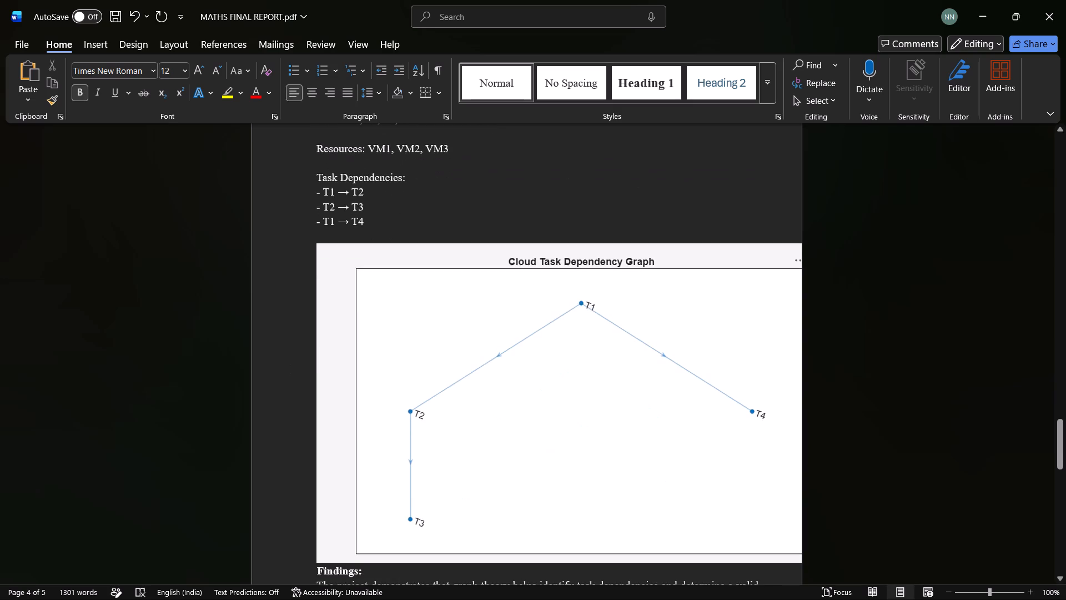
Reduce the height of the Cloud Task Dependency Graph picture above the Findings heading to about 9.3 cm.
scroll(566, 418, "up", 1)
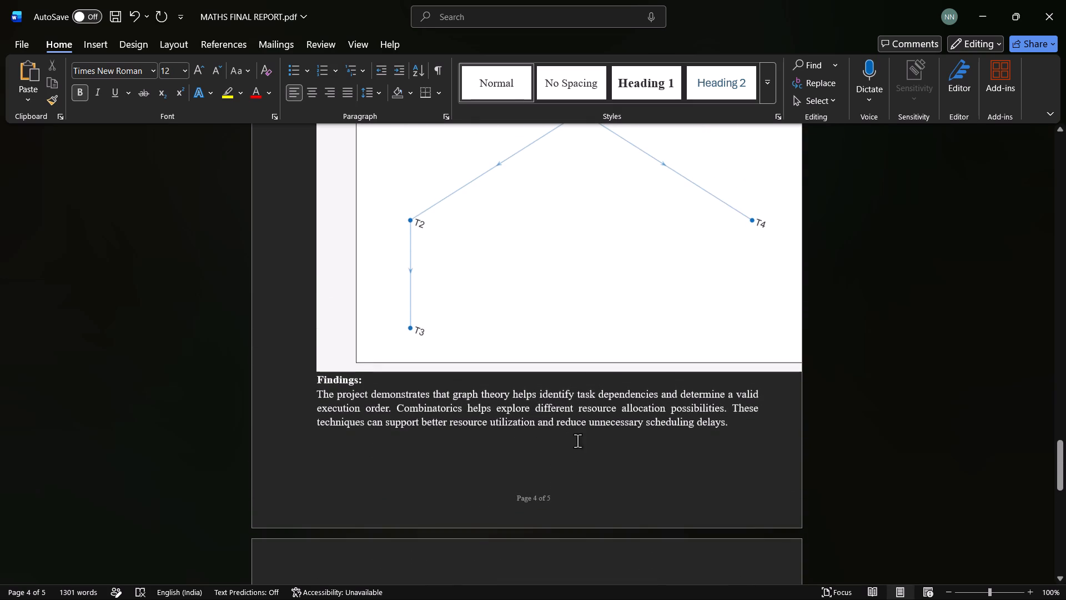
scroll(643, 423, "up", 1)
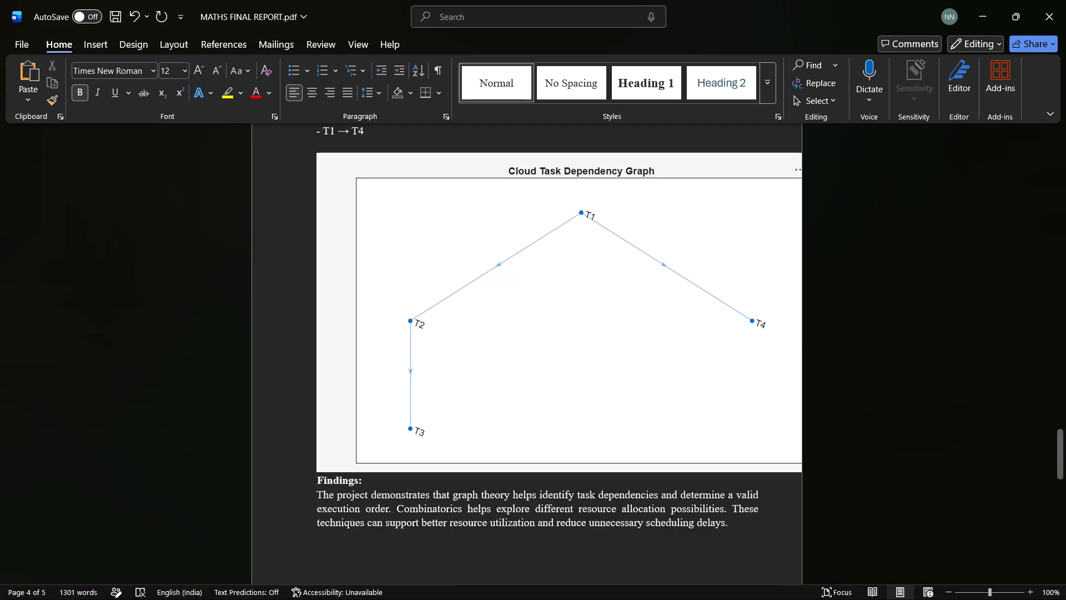
left_click(318, 472)
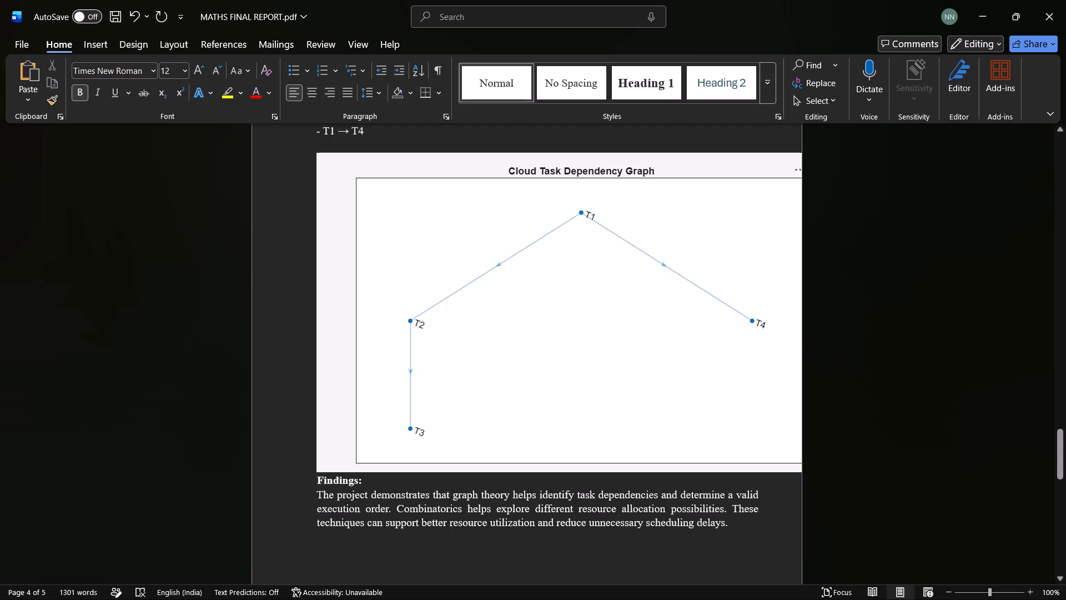
left_click(522, 404)
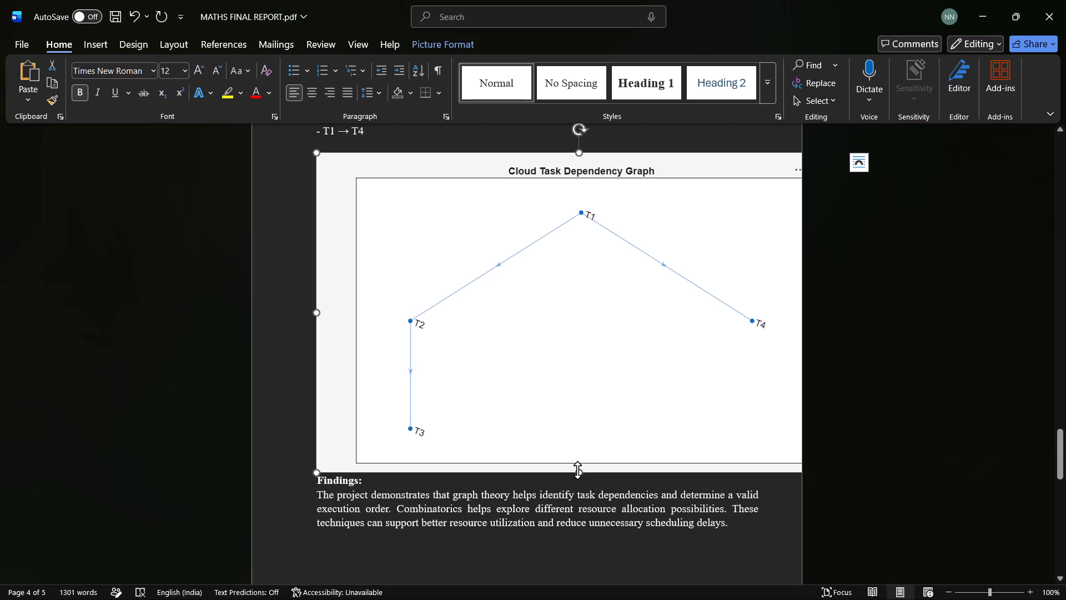
left_click_drag(577, 470, 579, 397)
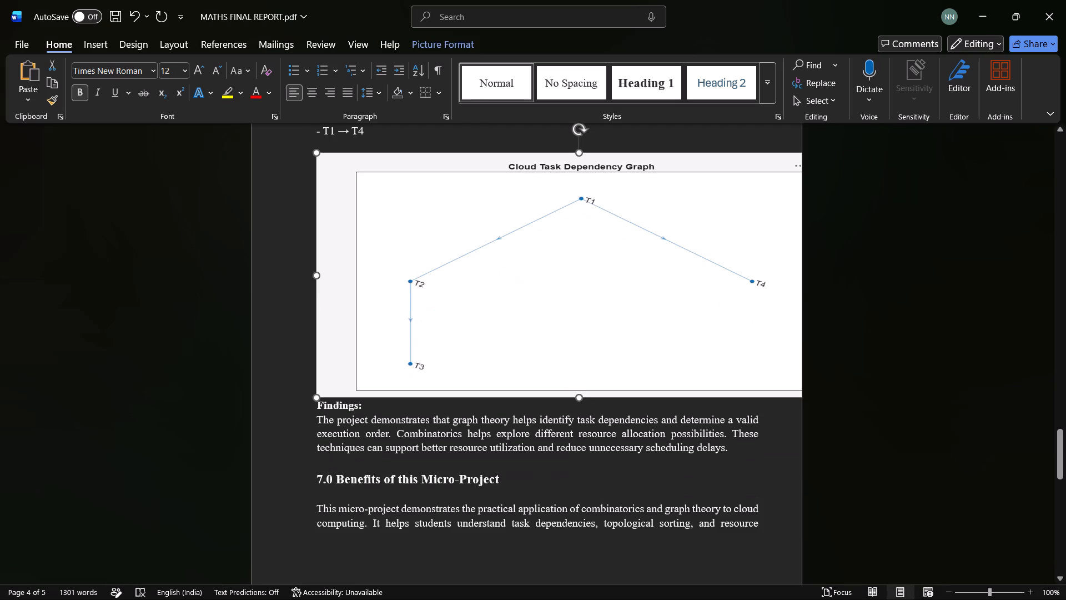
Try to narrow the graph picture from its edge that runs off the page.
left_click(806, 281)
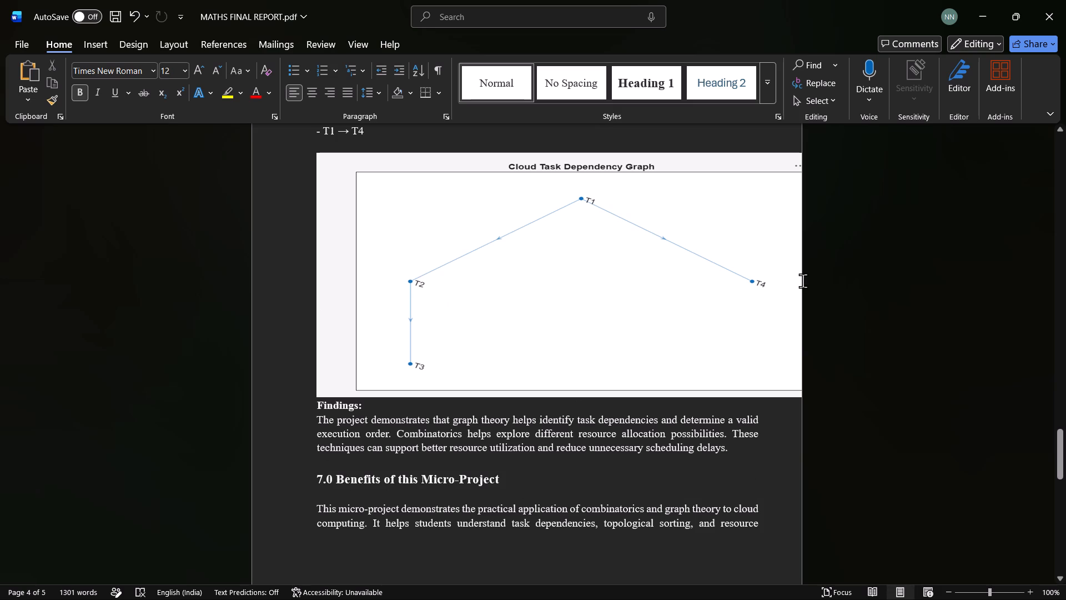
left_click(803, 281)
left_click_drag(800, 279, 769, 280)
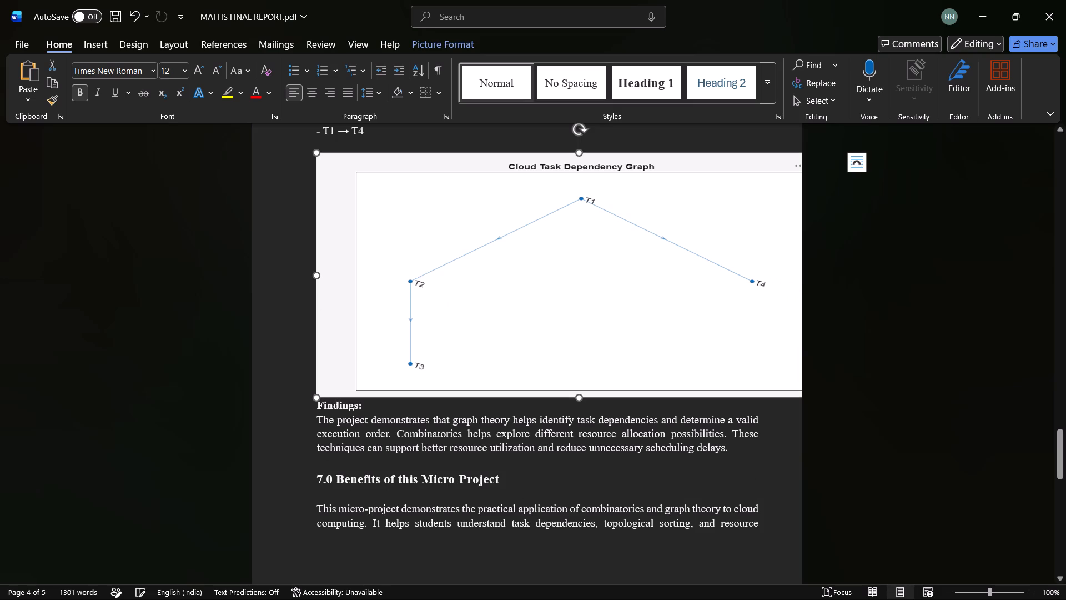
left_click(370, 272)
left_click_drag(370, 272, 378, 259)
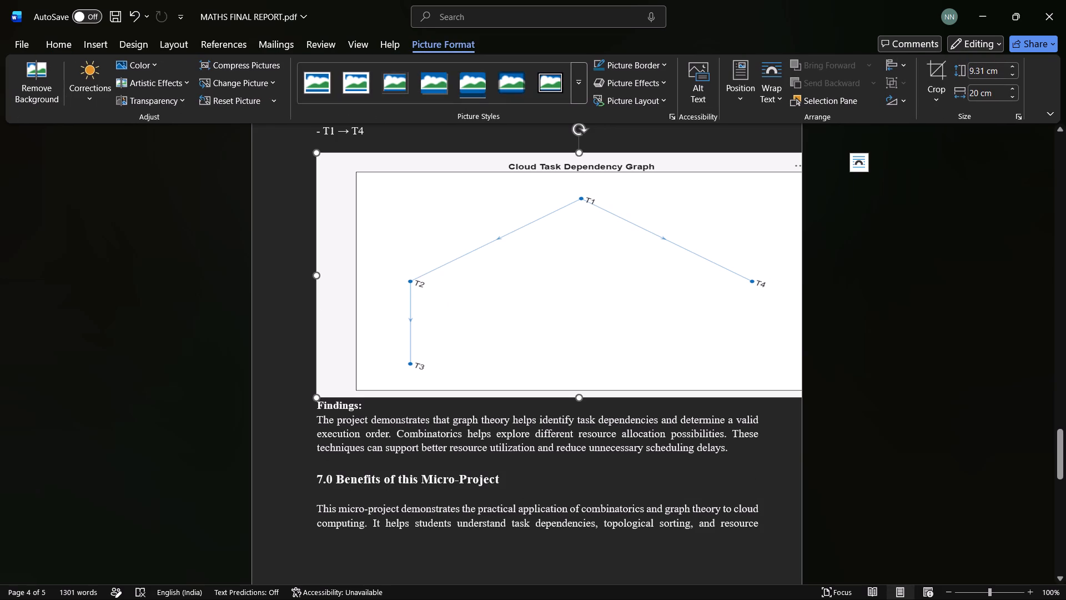
Adjust the graph picture's height to about 9.4 cm.
left_click(577, 153)
left_click_drag(577, 153, 544, 150)
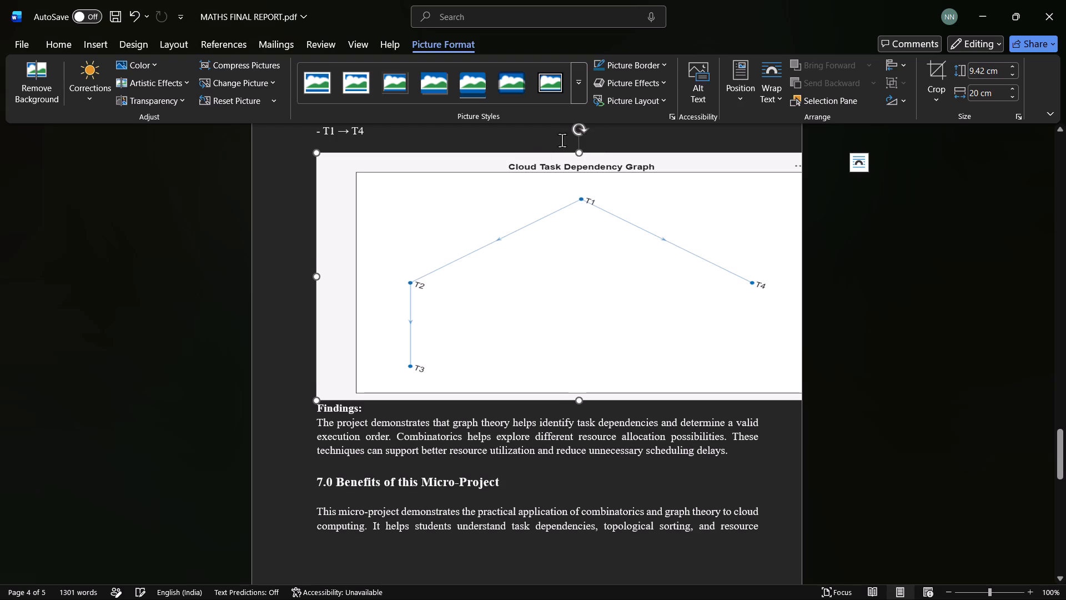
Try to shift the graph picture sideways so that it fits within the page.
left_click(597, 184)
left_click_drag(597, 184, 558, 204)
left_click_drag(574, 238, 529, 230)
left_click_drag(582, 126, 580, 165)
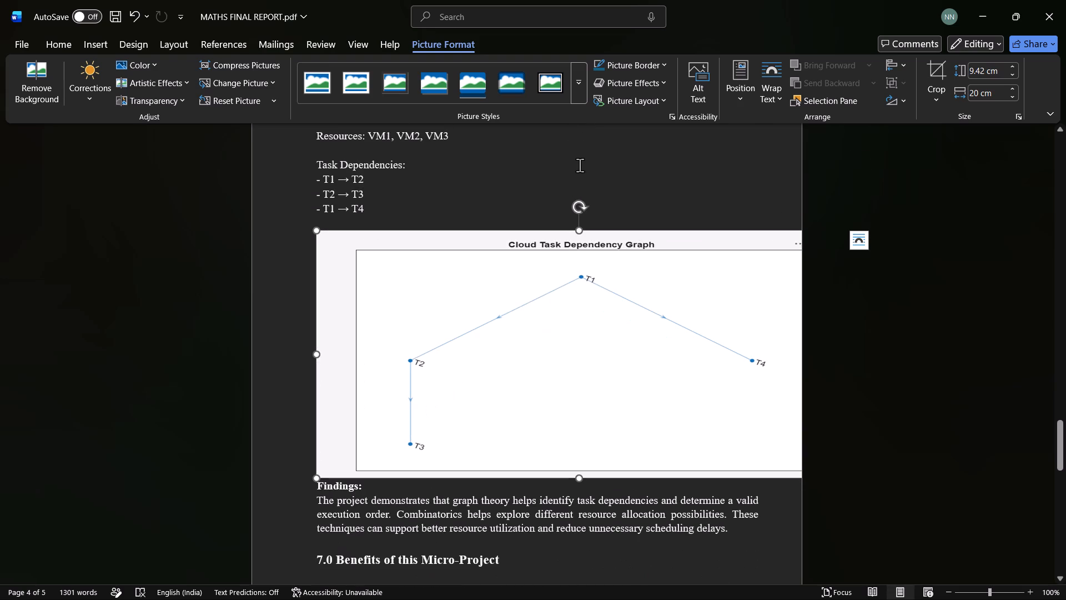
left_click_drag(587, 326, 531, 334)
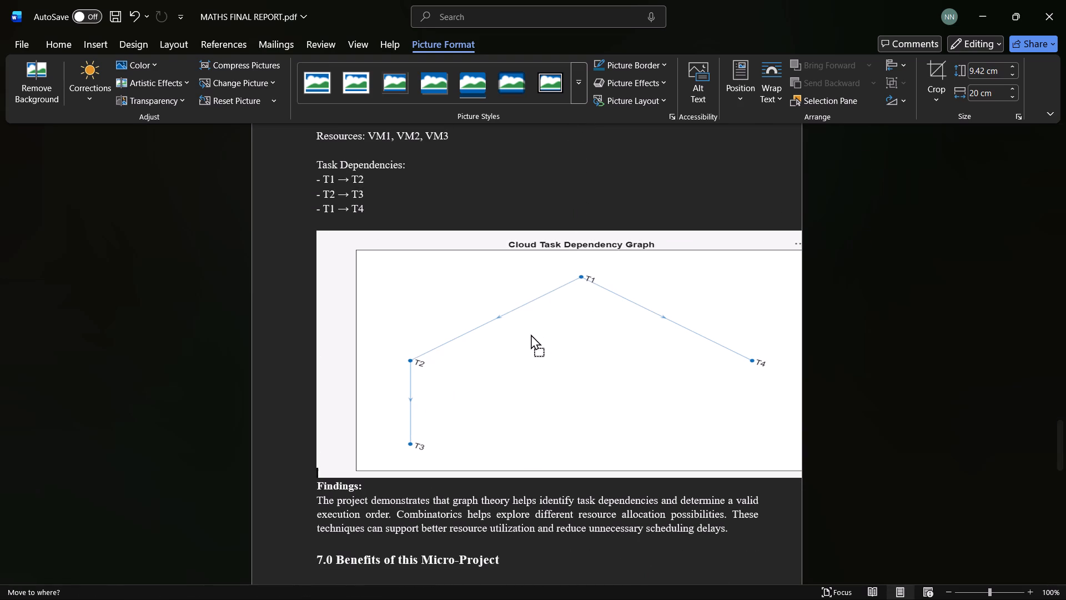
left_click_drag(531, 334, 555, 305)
Narrow the Cloud Task Dependency Graph picture to a width of about 16 cm so it fits on the page.
left_click_drag(316, 355, 363, 353)
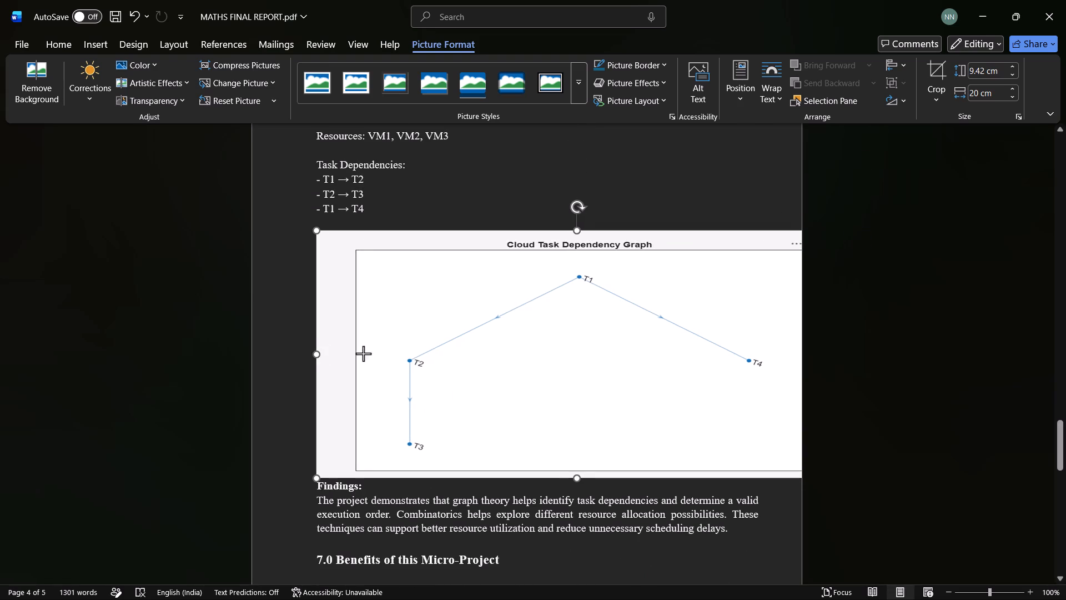
left_click_drag(363, 353, 416, 362)
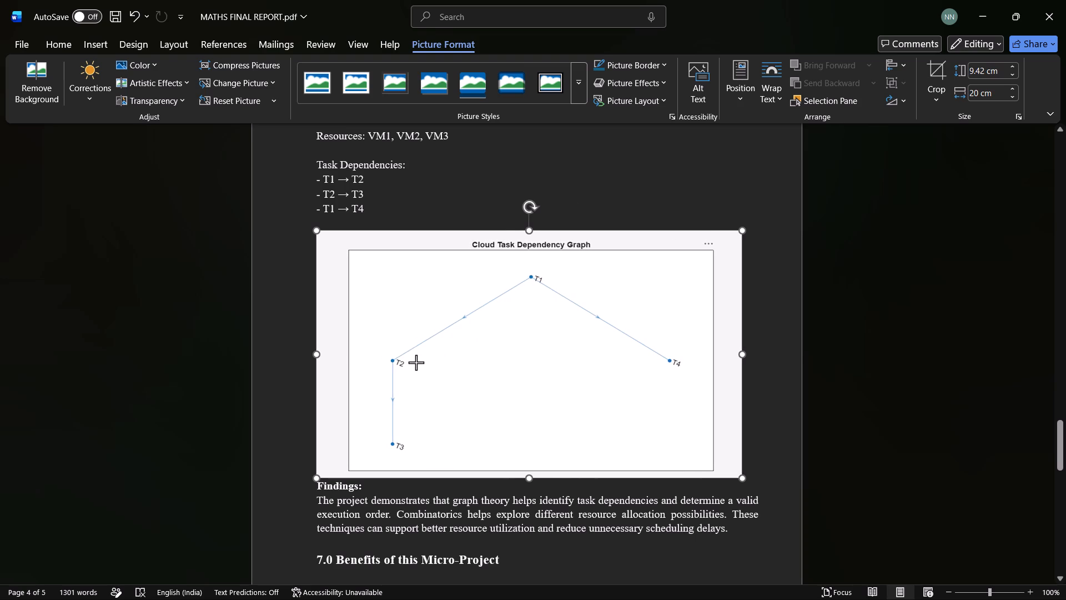
left_click_drag(416, 362, 421, 361)
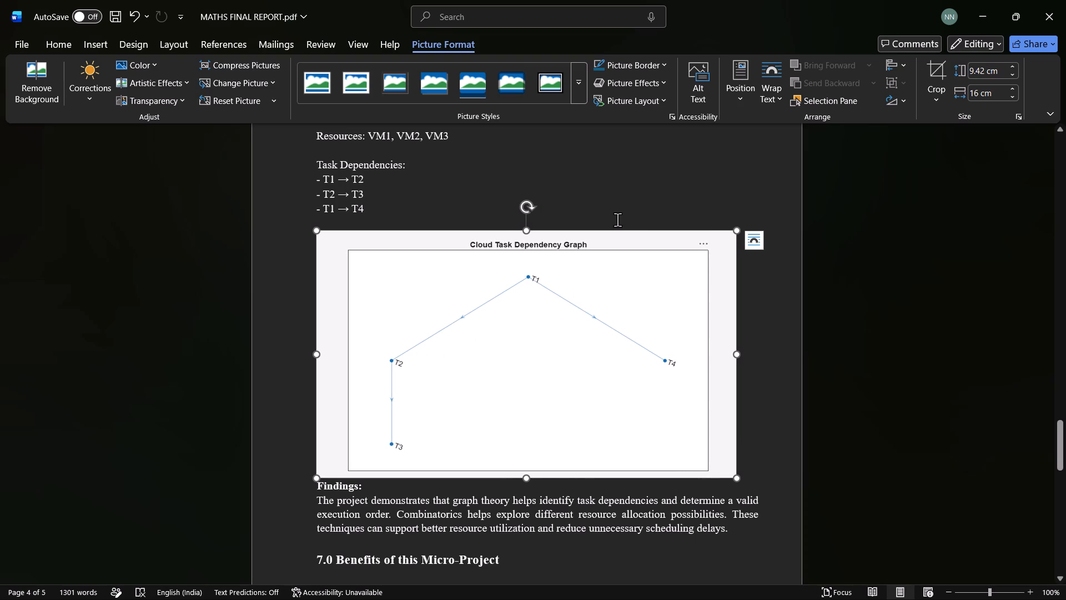
Insert four blank lines between the Cloud Task Dependency Graph picture and the Findings heading.
scroll(659, 286, "down", 1)
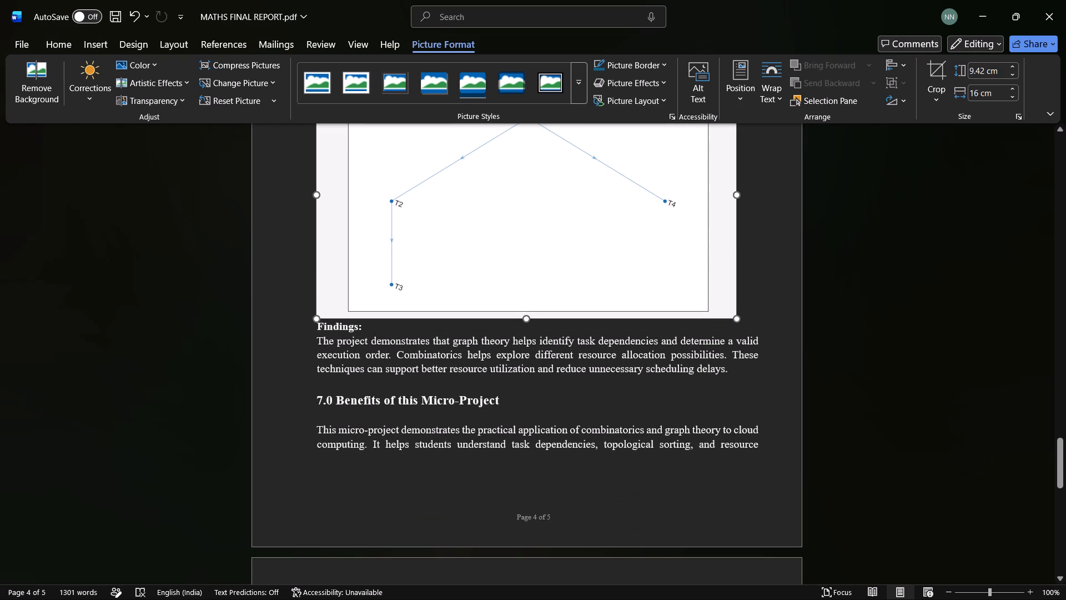
left_click(373, 333)
key("Left")
key("Left")
key("Left")
key("Left")
key("Left")
key("Left")
key("Left")
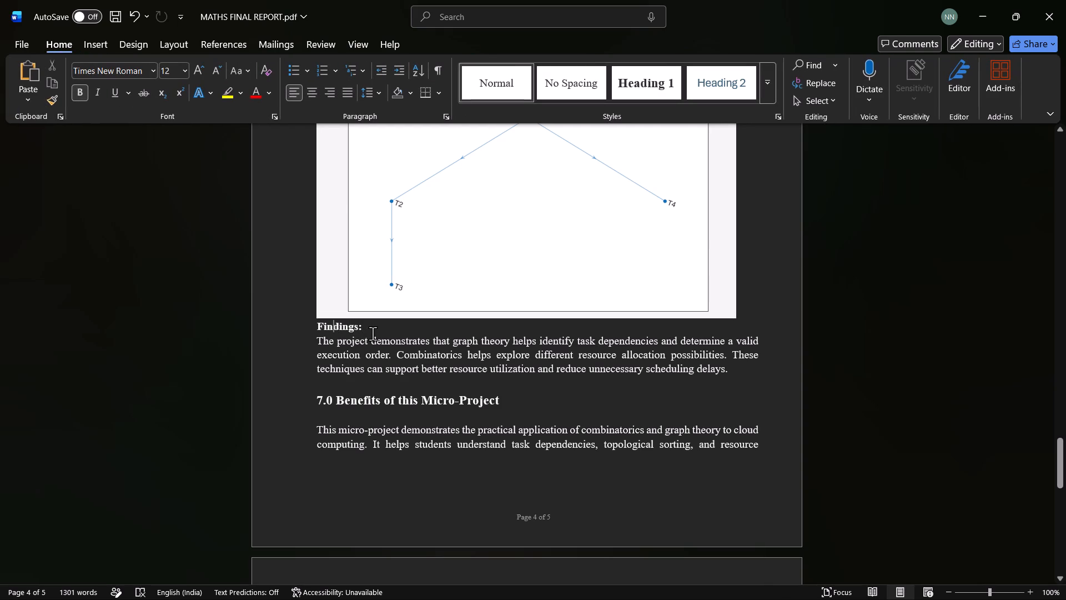
key("Left")
key("Left")
key("Left")
key("Return")
key("Up")
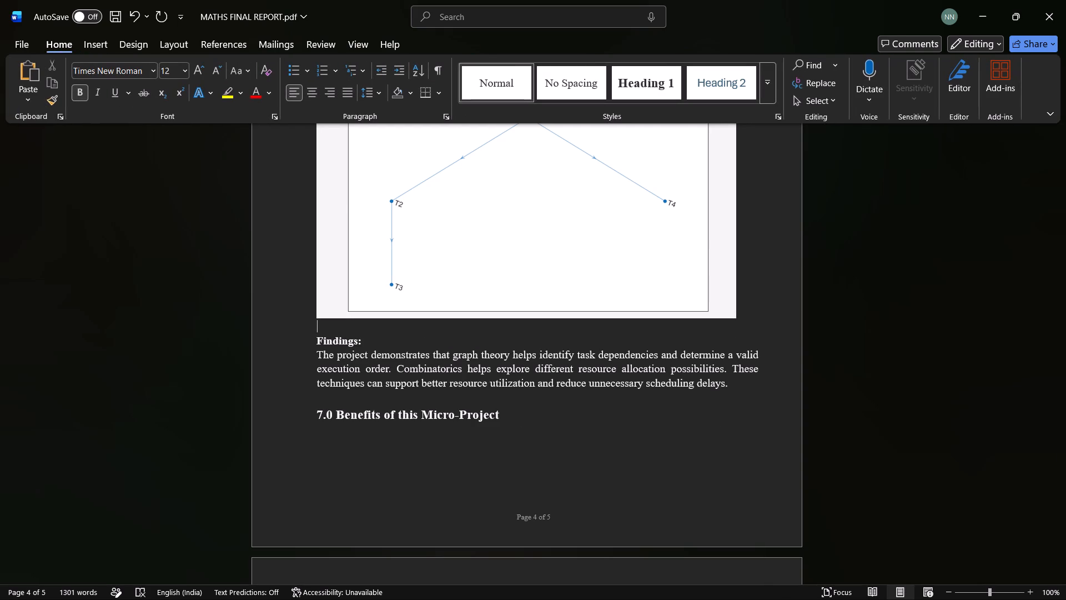
key("Return")
key("Return")
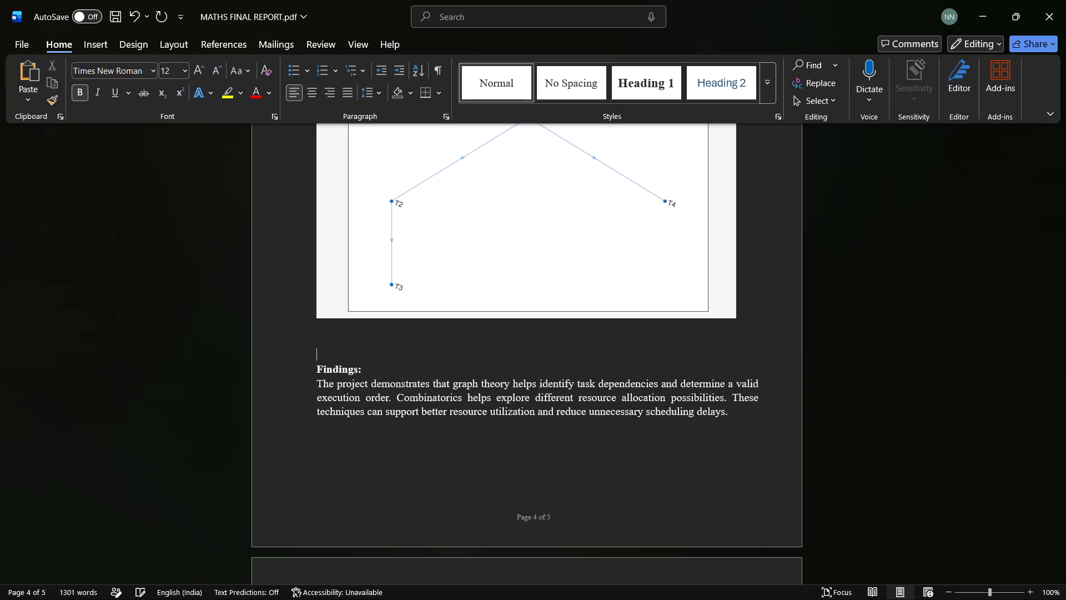
key("Up")
key("Return")
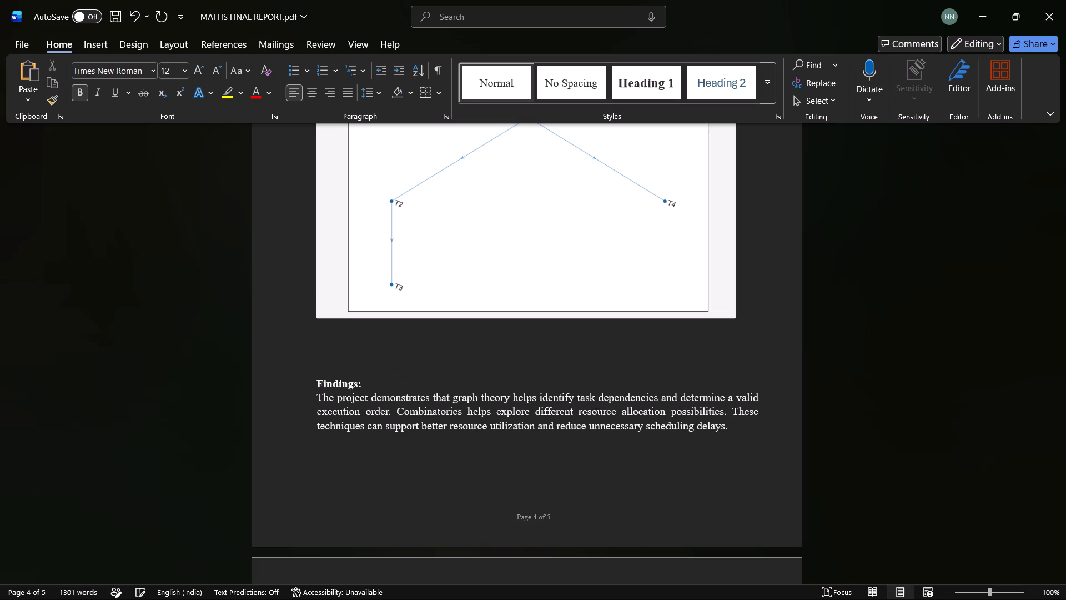
Switch to the MATLAB Figures window and snip the entire Resource Allocation Results bar chart from Figure 2.
left_click(696, 104)
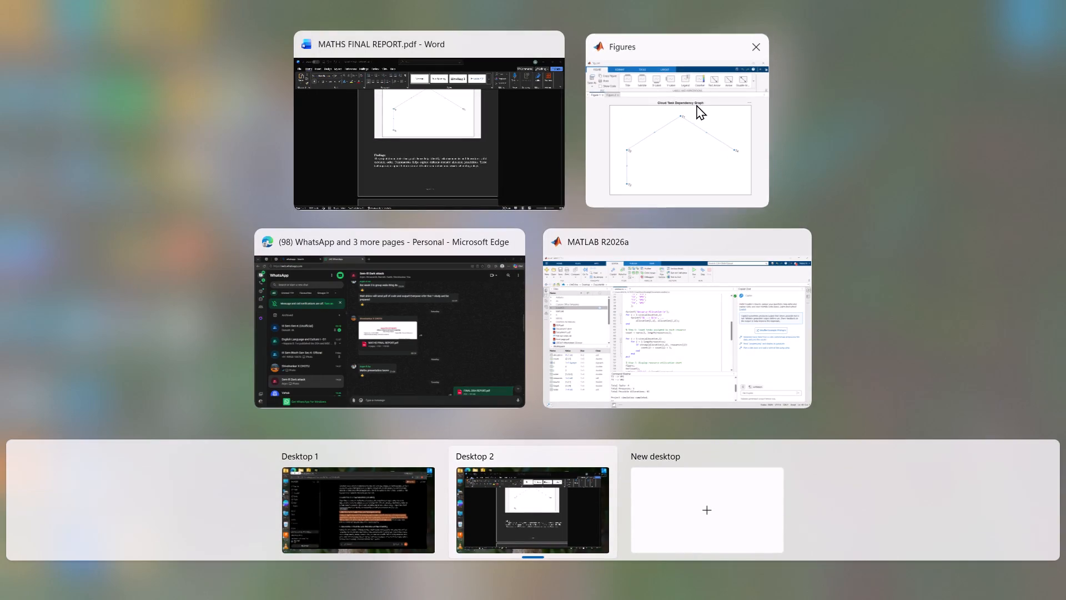
left_click(348, 152)
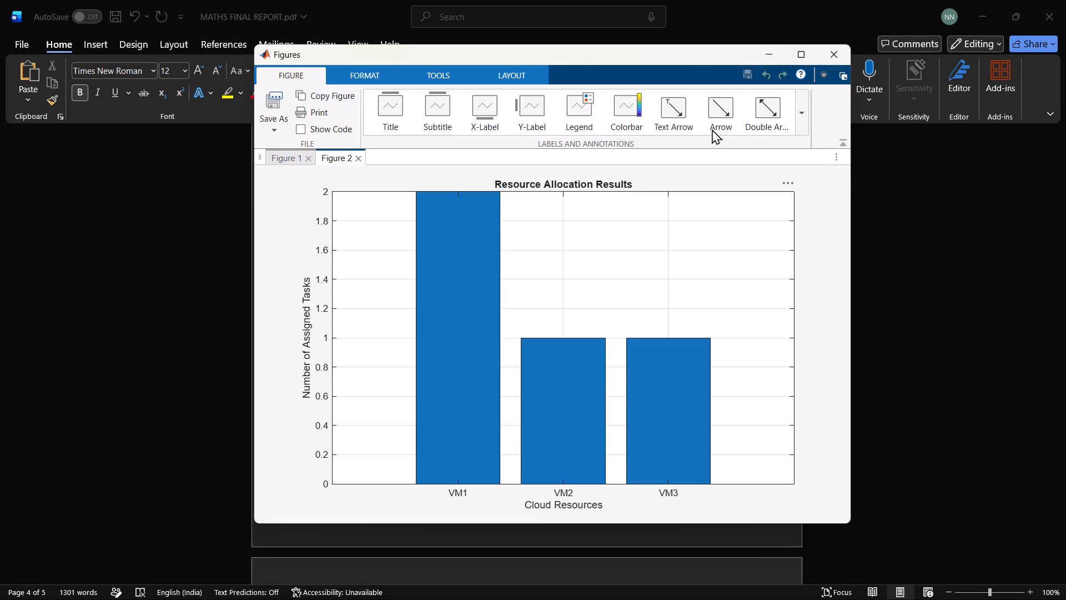
key("Print")
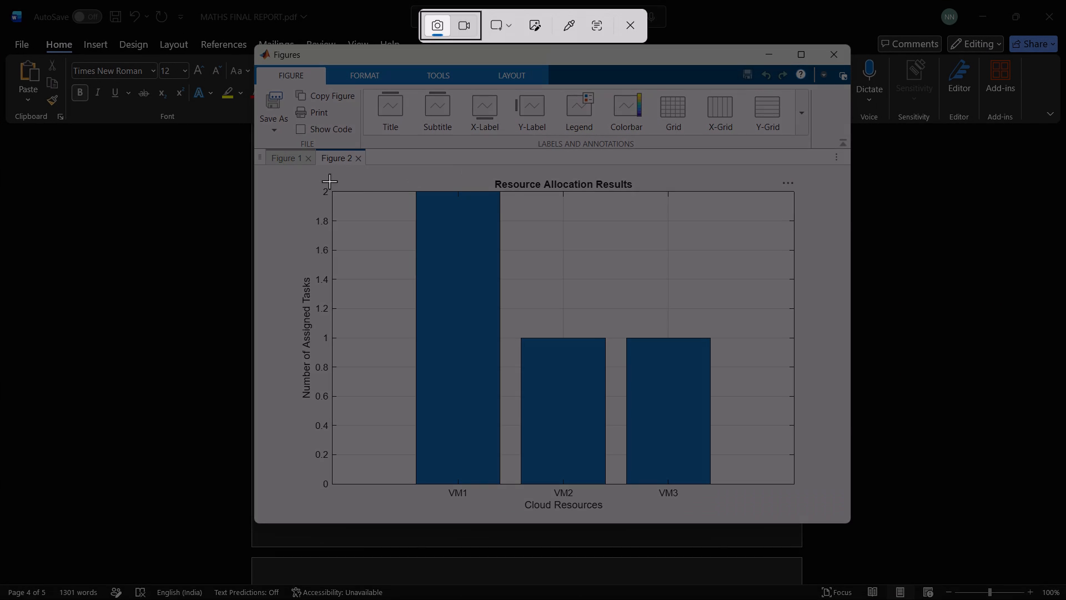
left_click_drag(290, 174, 559, 402)
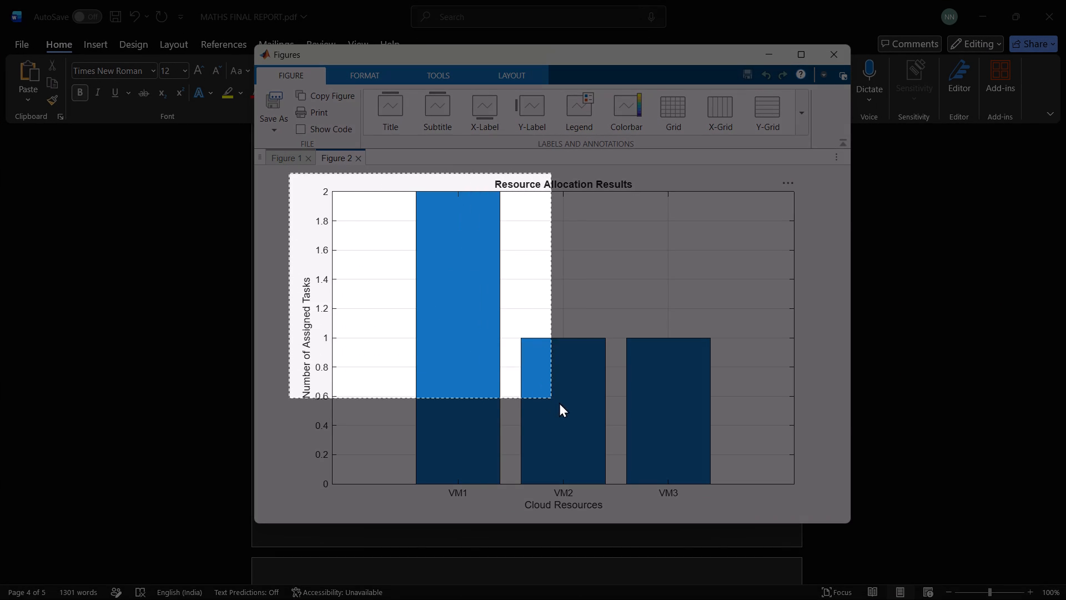
left_click_drag(559, 402, 606, 509)
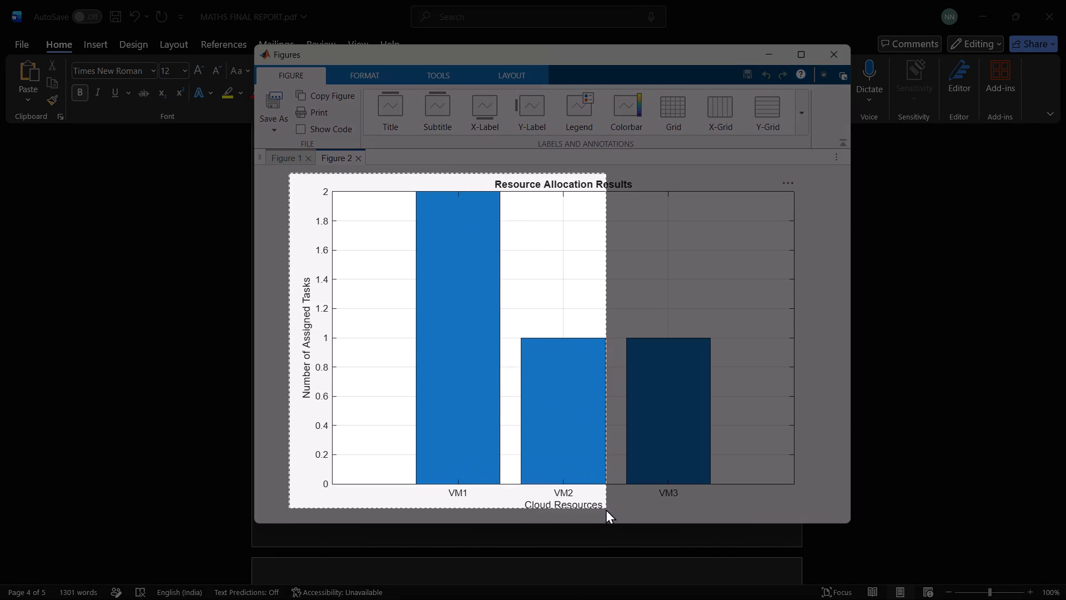
left_click_drag(606, 509, 606, 511)
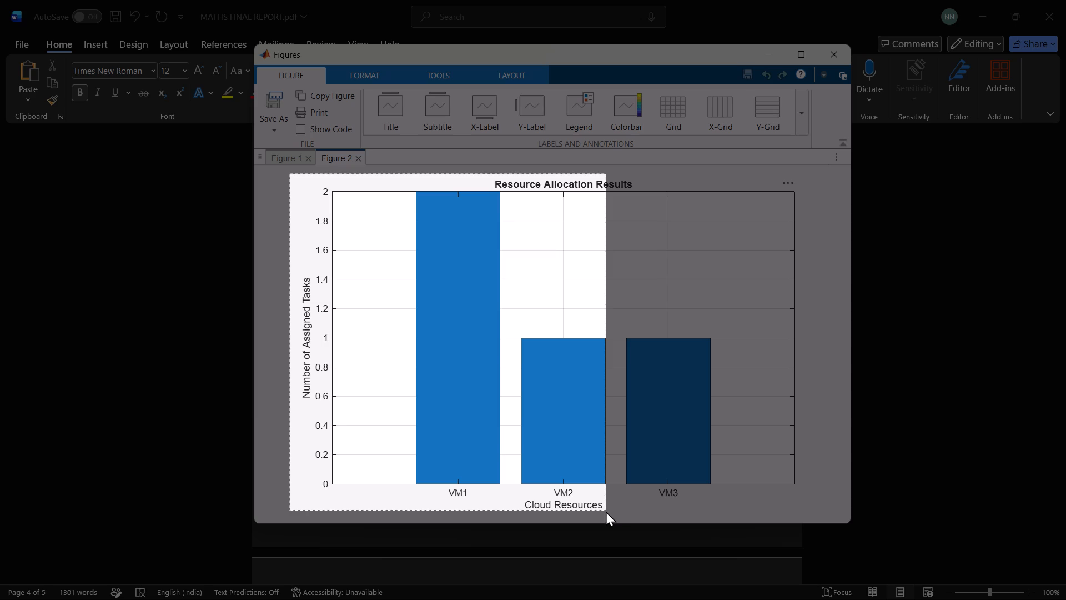
left_click_drag(606, 511, 805, 516)
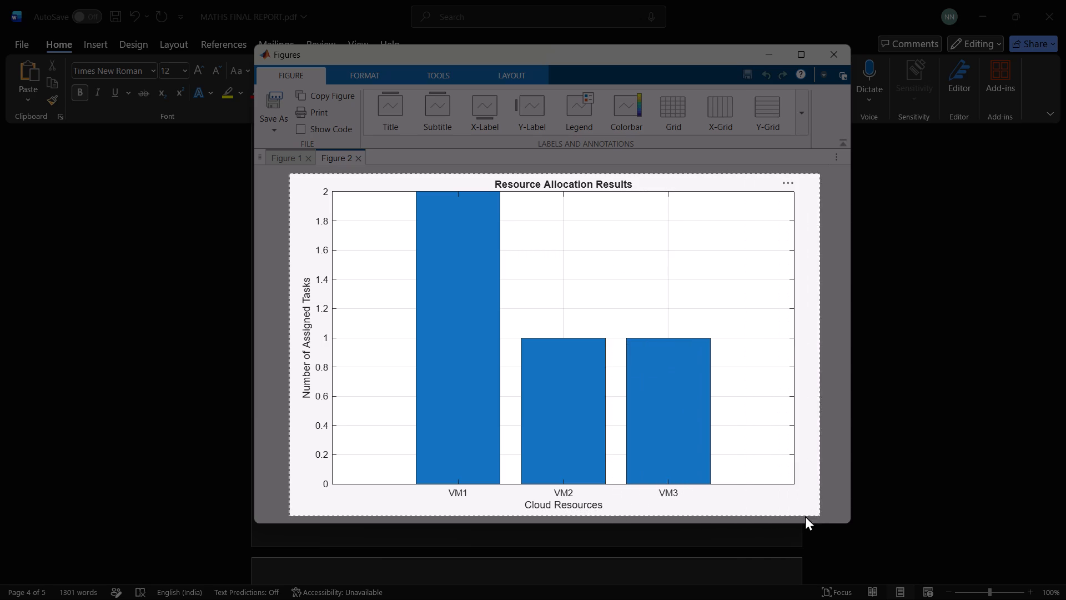
left_click_drag(805, 516, 868, 514)
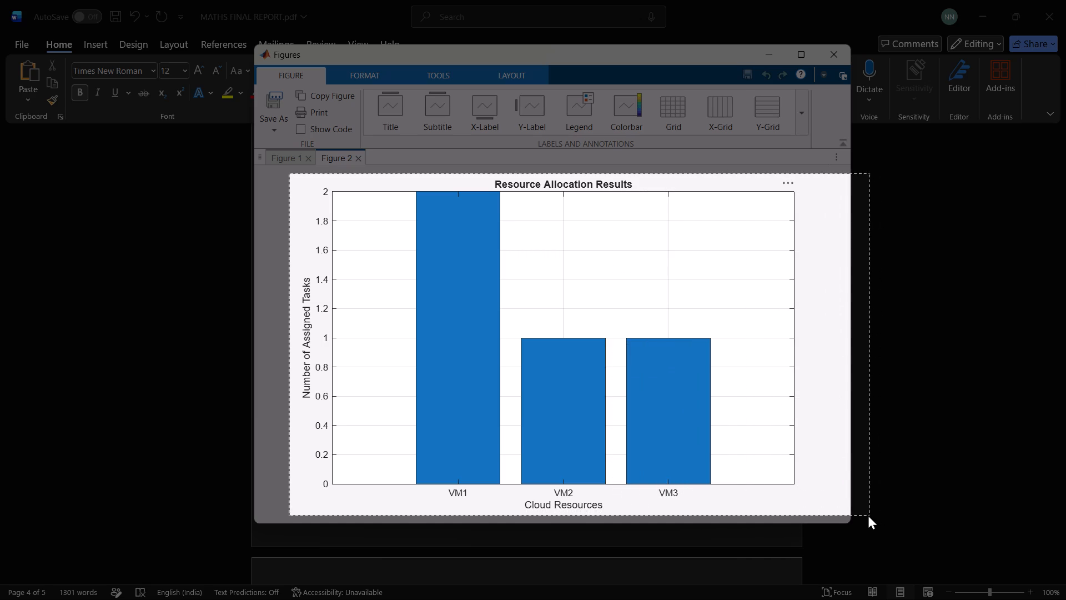
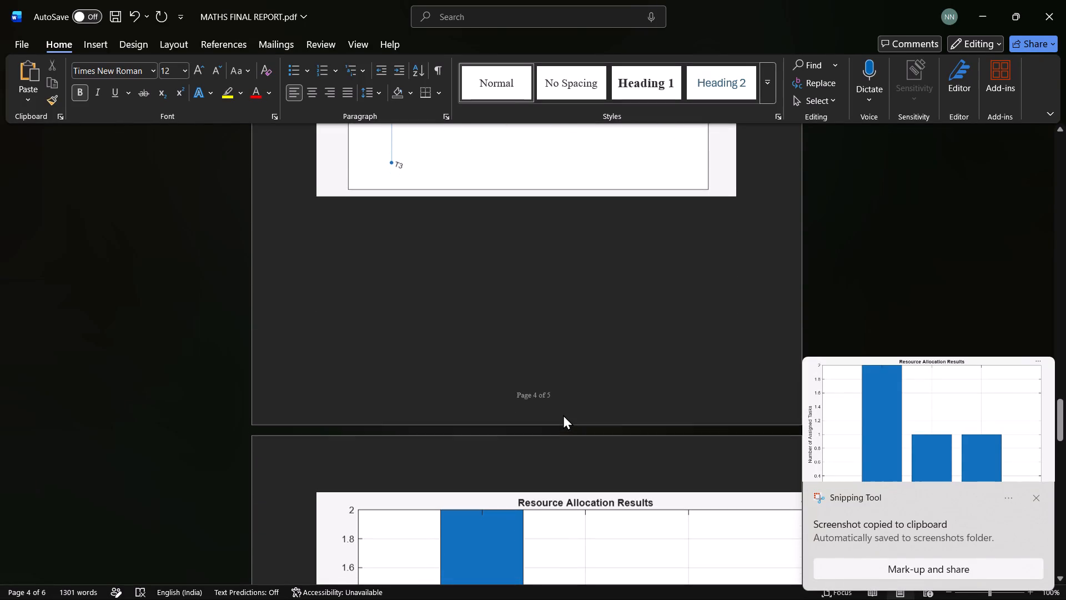
Narrow the Resource Allocation Results picture to the text width and reduce its height by about a fifth.
scroll(506, 358, "down", 1)
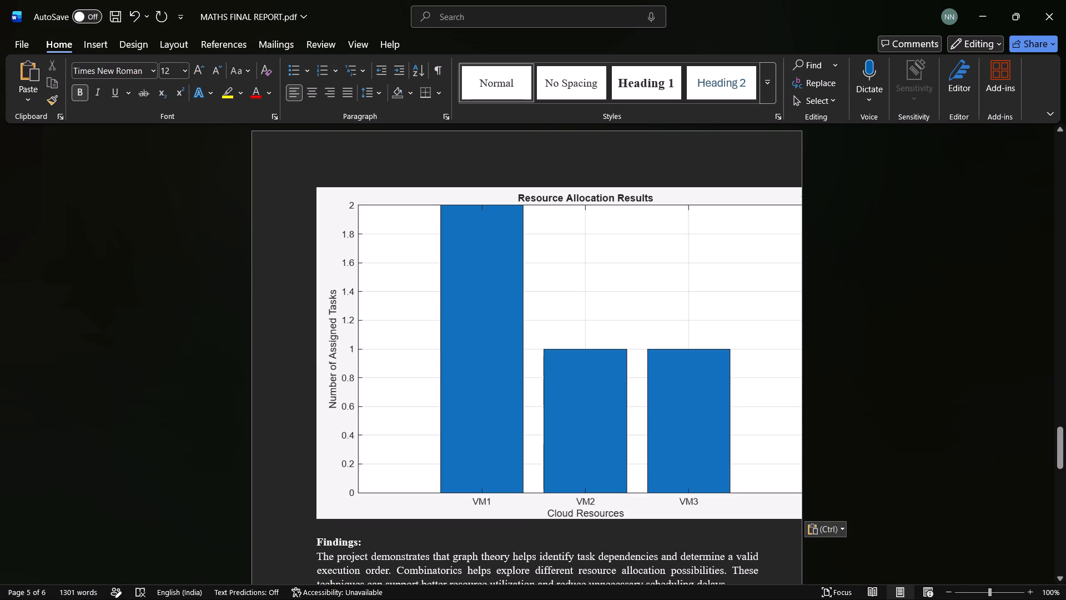
left_click(453, 255)
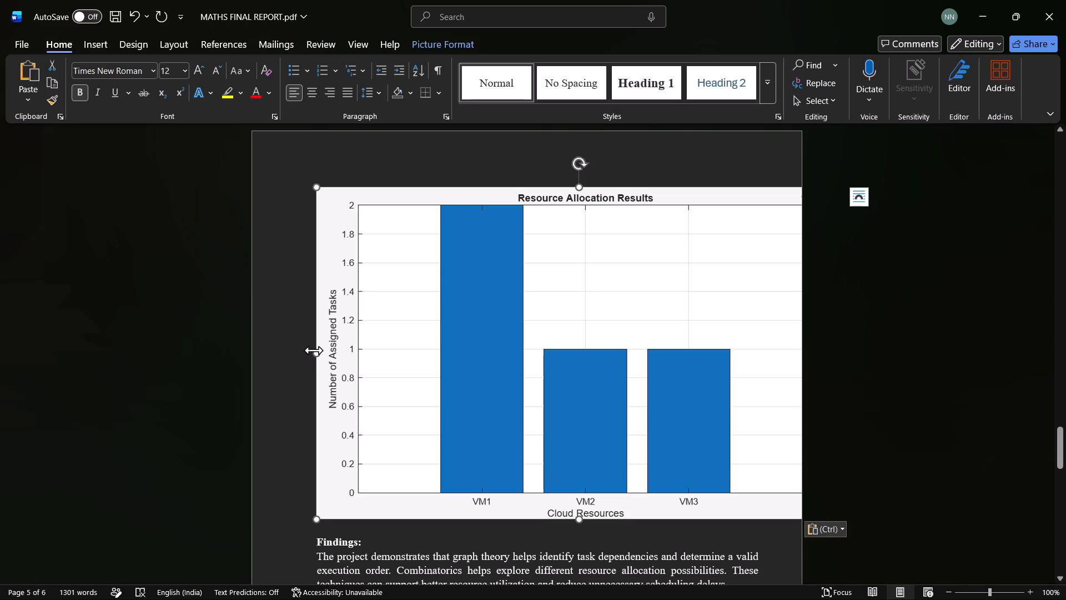
left_click_drag(315, 350, 371, 354)
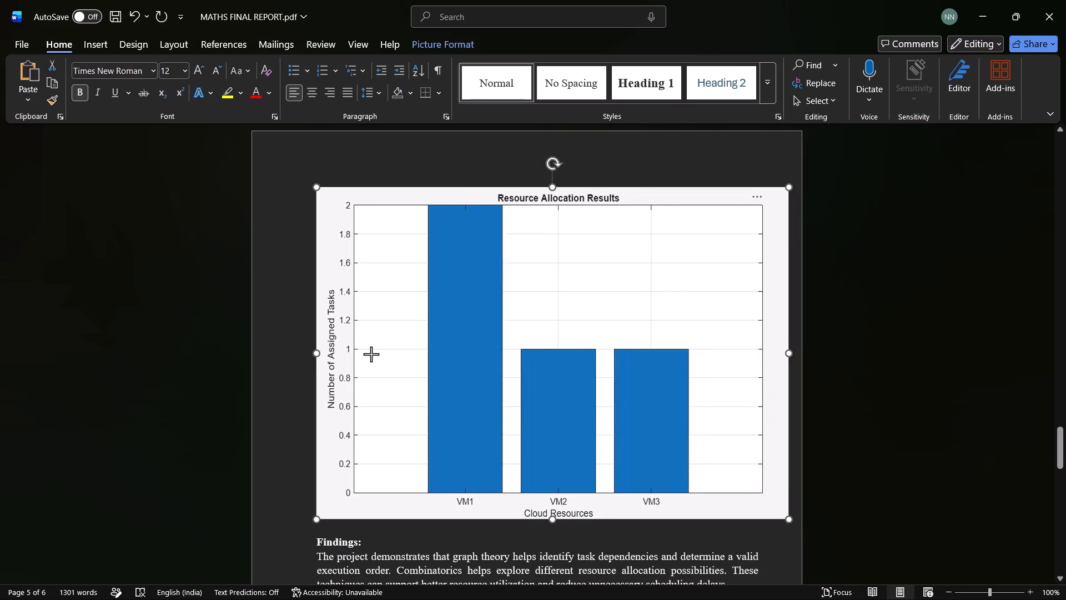
left_click_drag(371, 354, 396, 354)
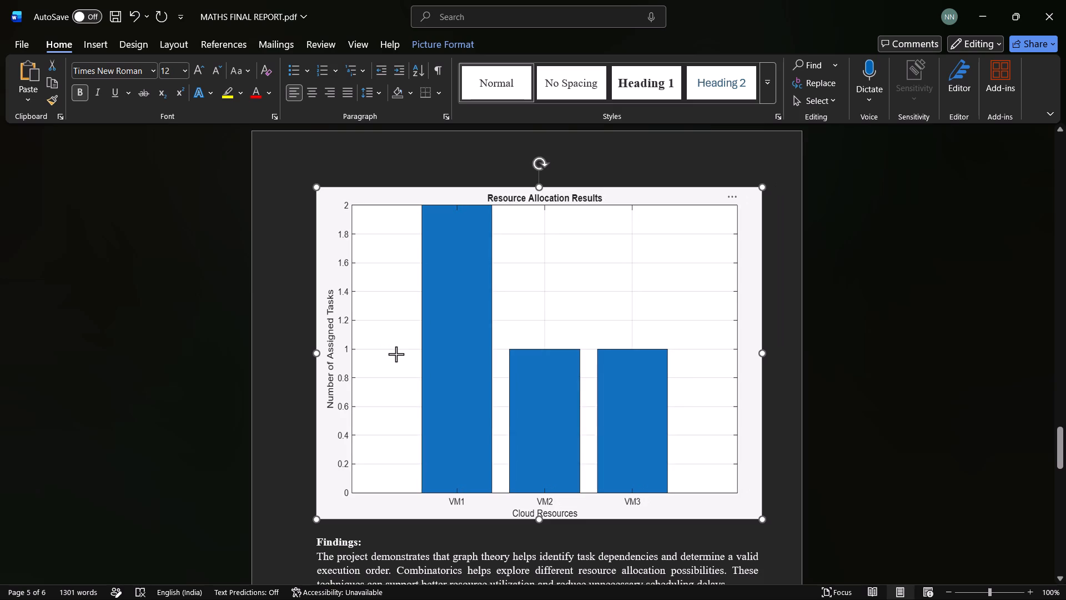
left_click_drag(396, 354, 399, 353)
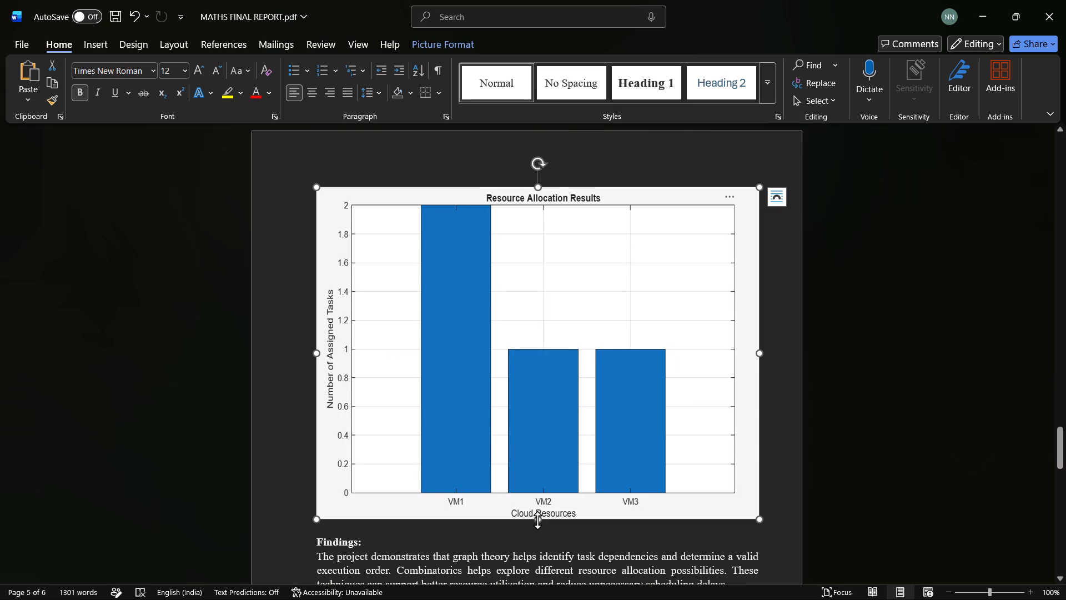
left_click_drag(537, 520, 540, 447)
left_click(205, 369)
Narrow the Resource Allocation Results picture slightly further so that it sits just inside the text margin.
scroll(205, 369, "up", 1)
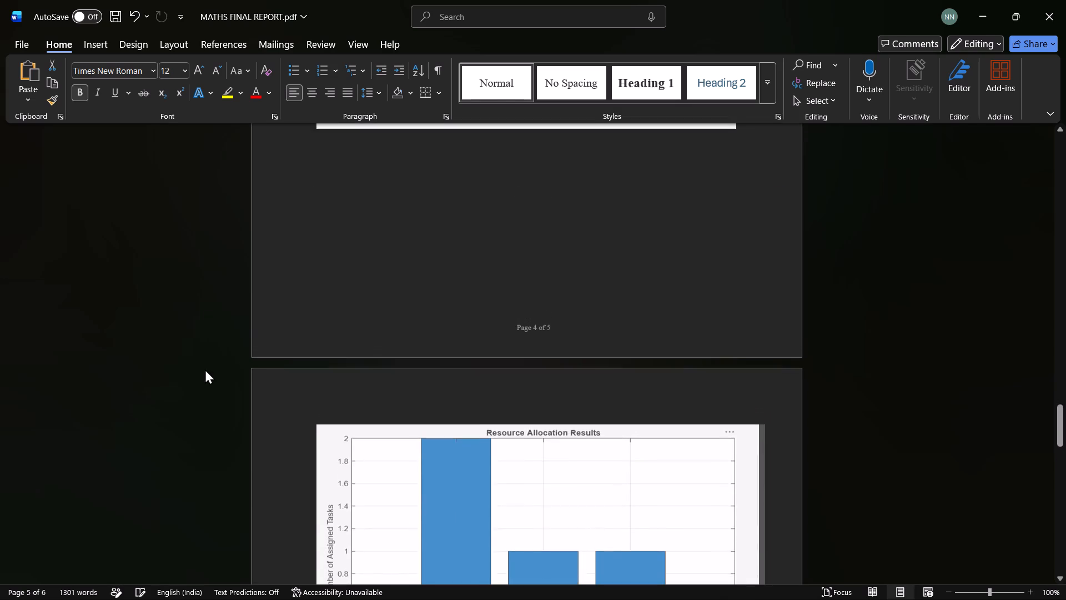
scroll(205, 369, "up", 1)
scroll(564, 321, "down", 3)
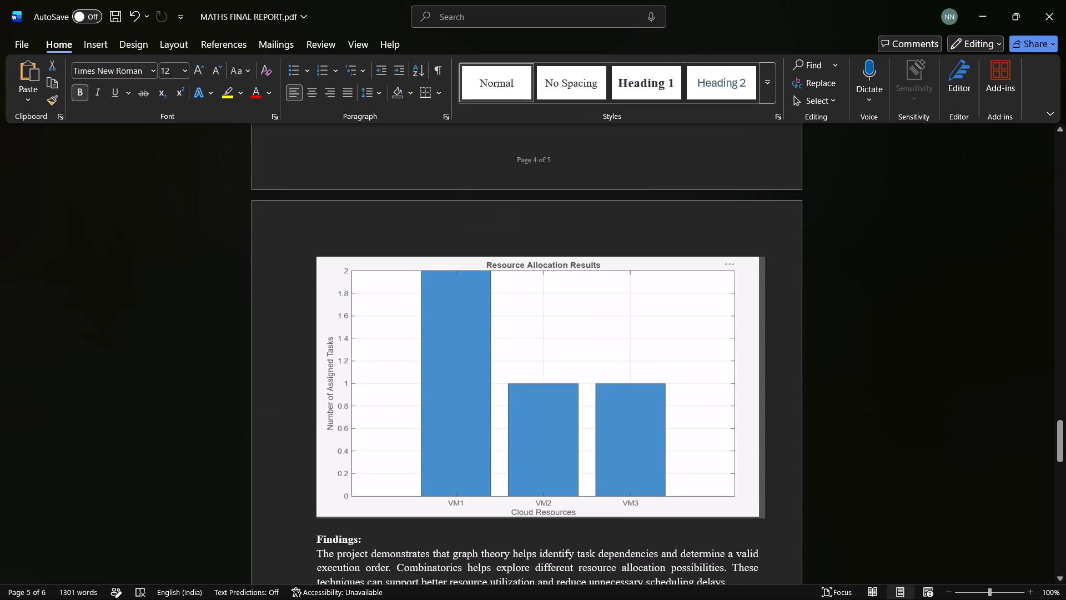
left_click(316, 394)
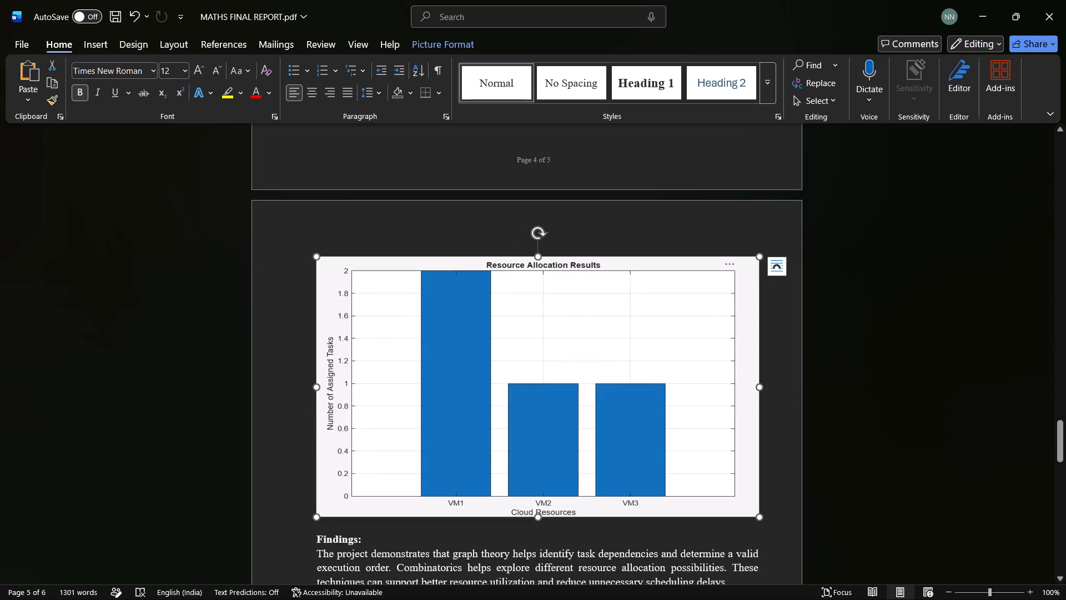
left_click_drag(316, 389, 331, 388)
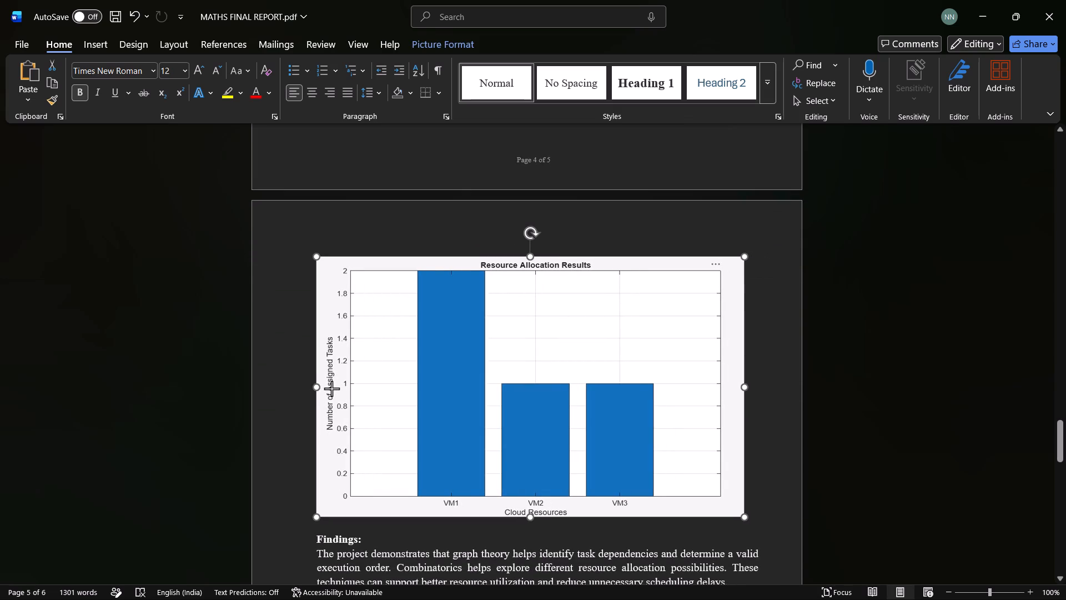
left_click_drag(331, 388, 332, 388)
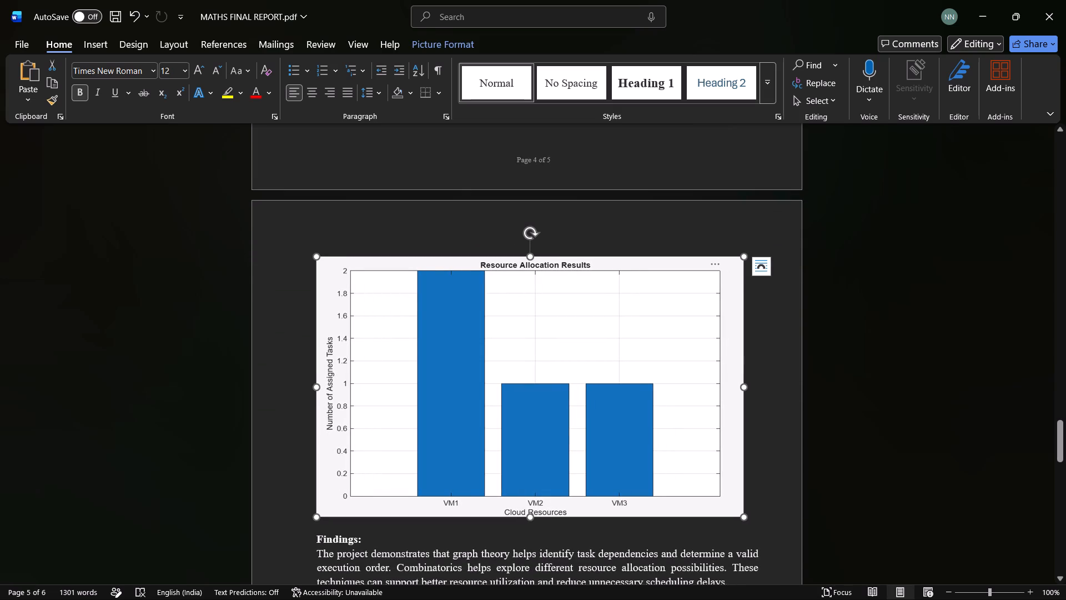
left_click(180, 272)
Review the report's layout from the Findings section through to 9.0 References.
scroll(853, 374, "down", 1)
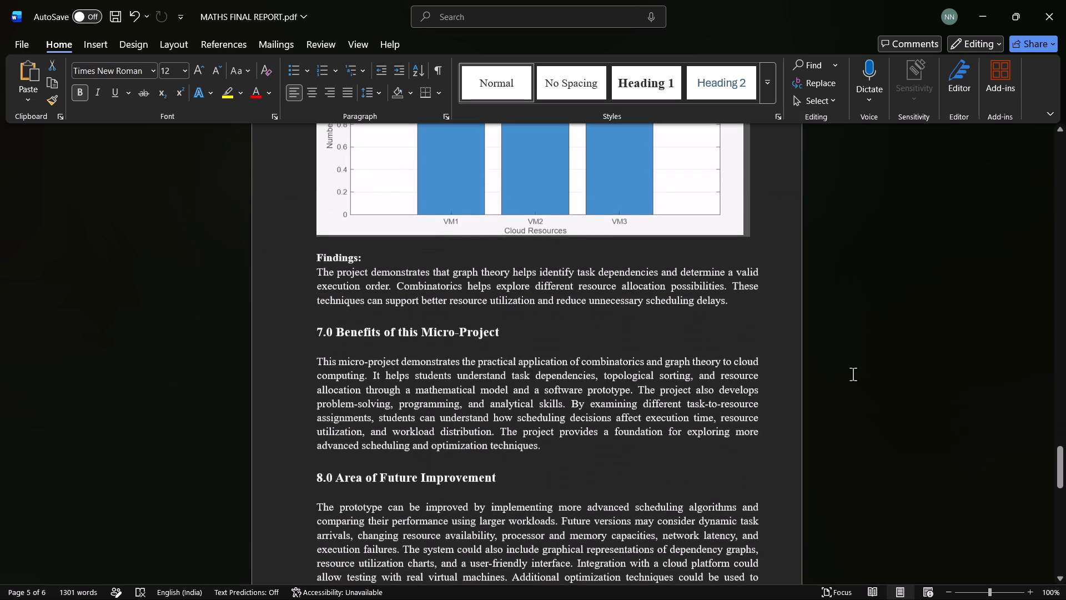
scroll(853, 374, "down", 2)
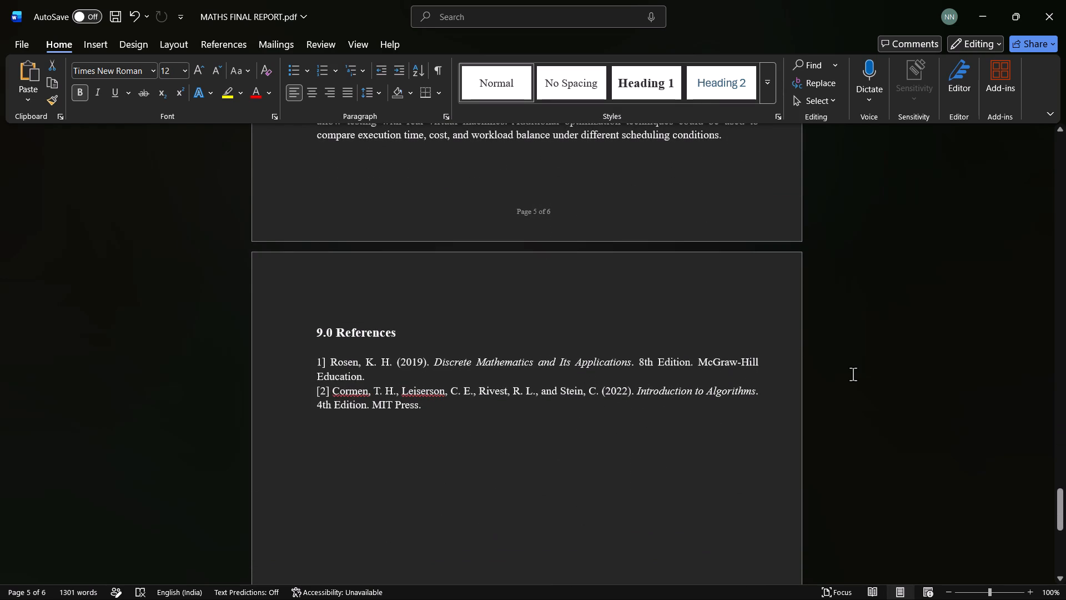
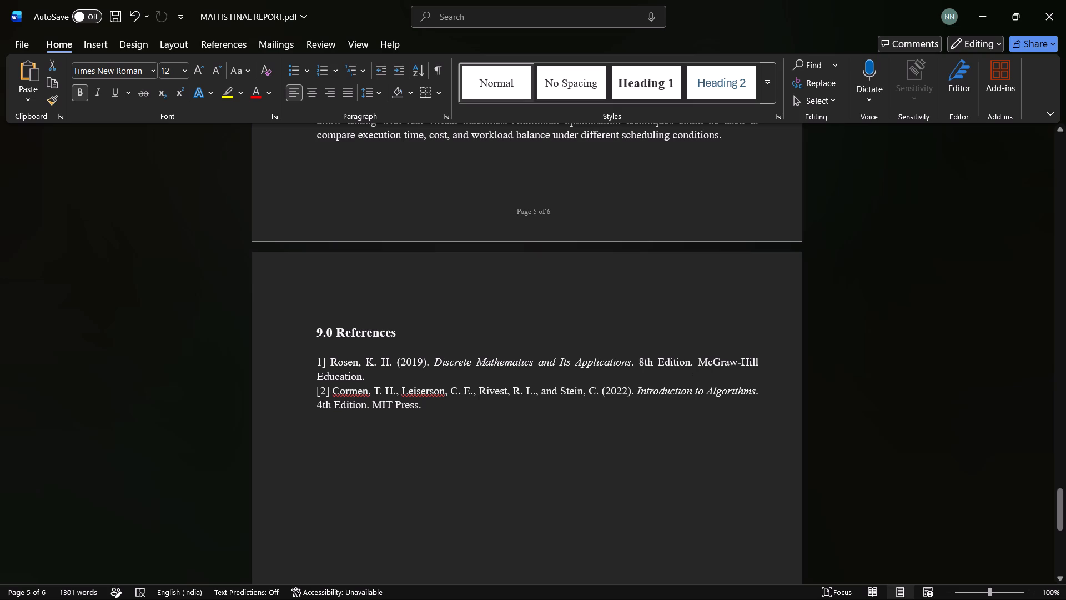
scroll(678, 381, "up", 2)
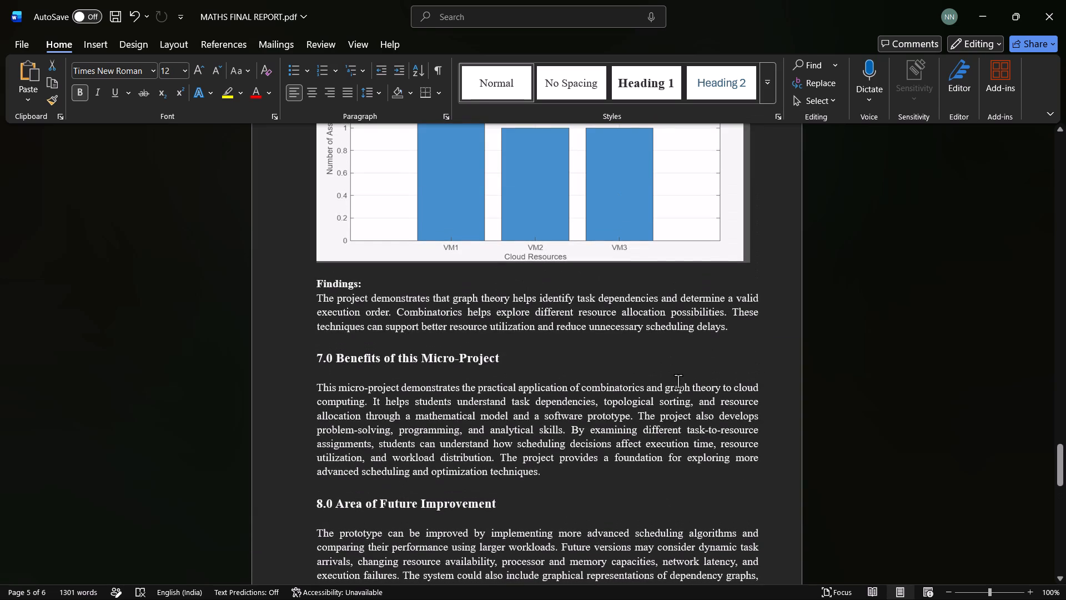
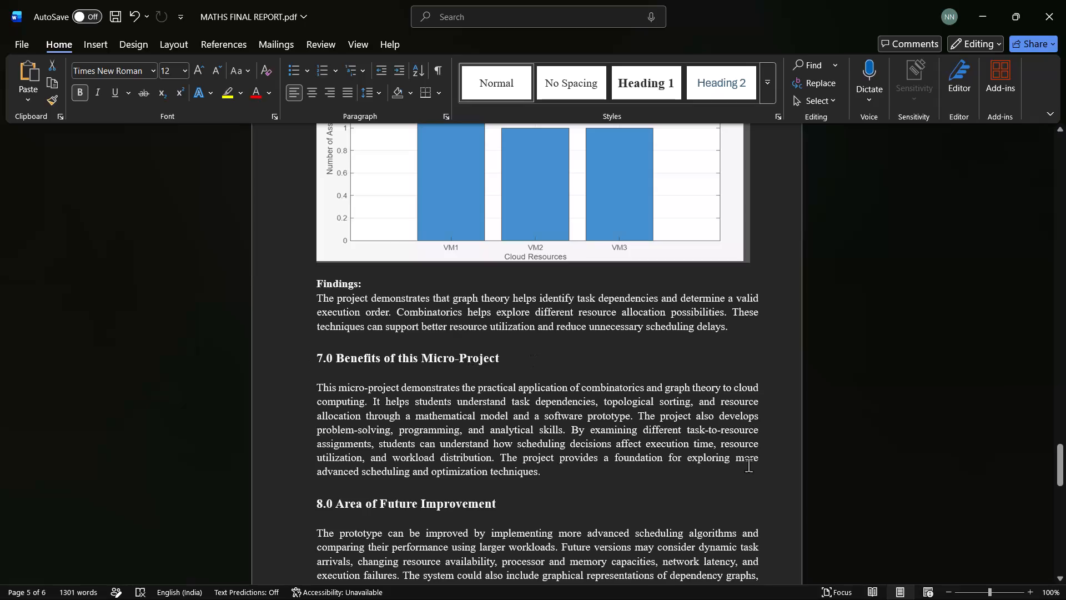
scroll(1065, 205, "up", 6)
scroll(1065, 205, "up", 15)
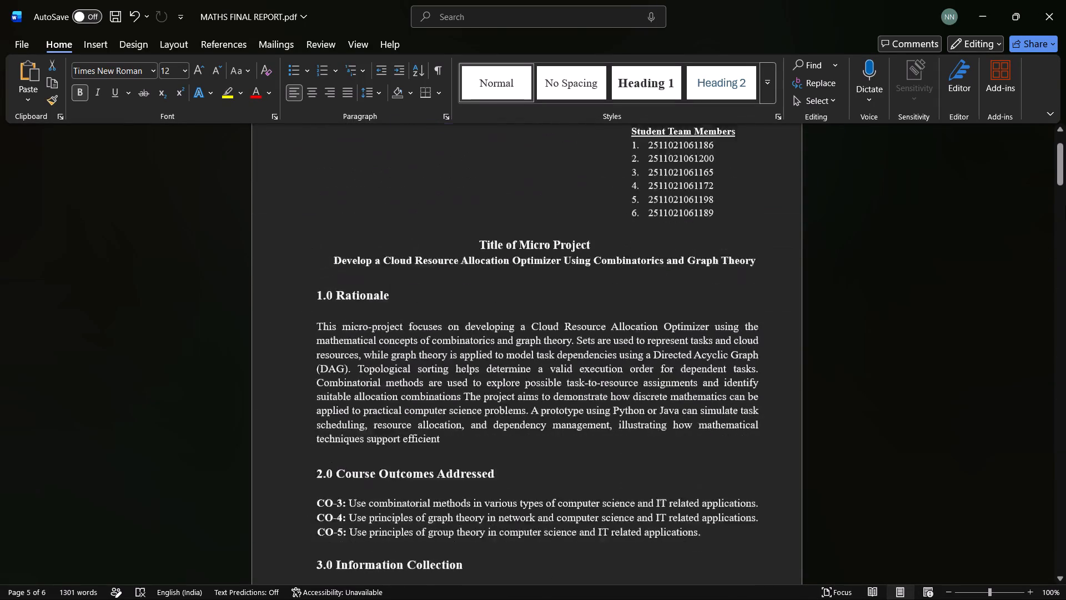
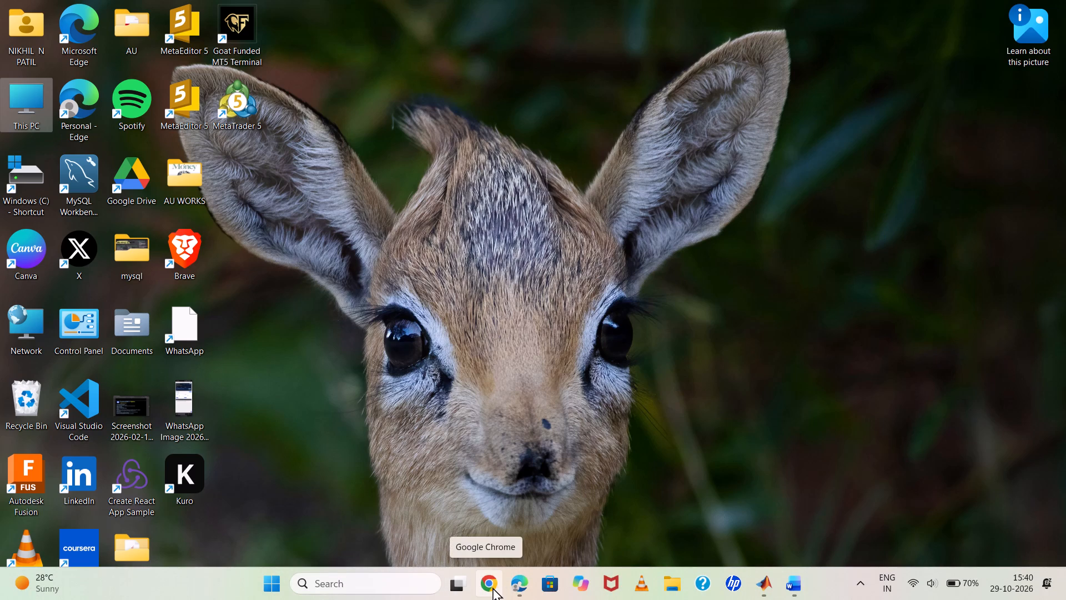
Open the Alliance.ai student portal in Chrome and sign in.
left_click(492, 587)
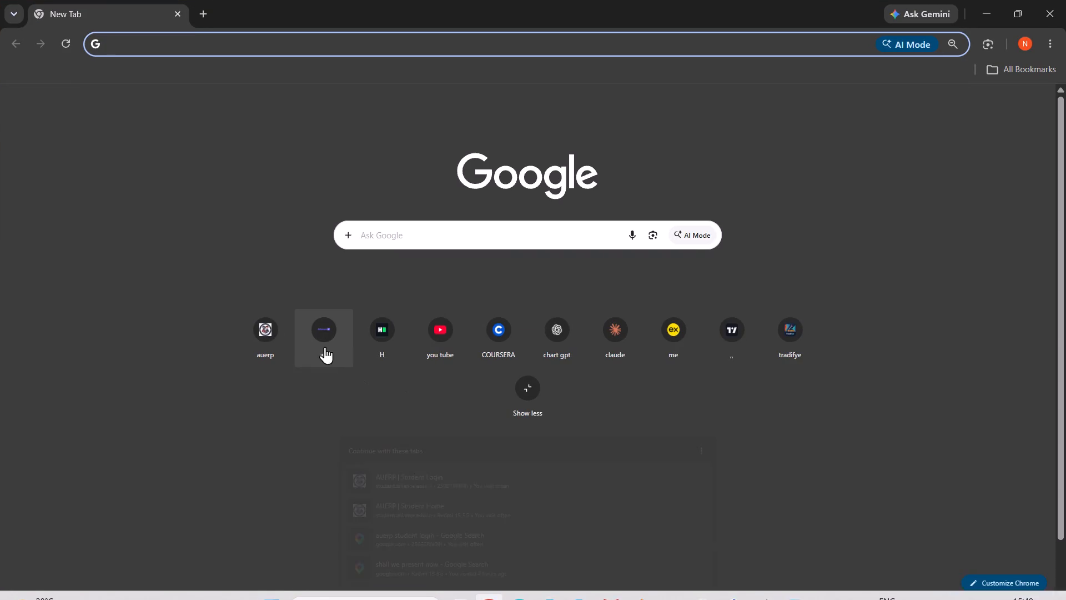
left_click(320, 336)
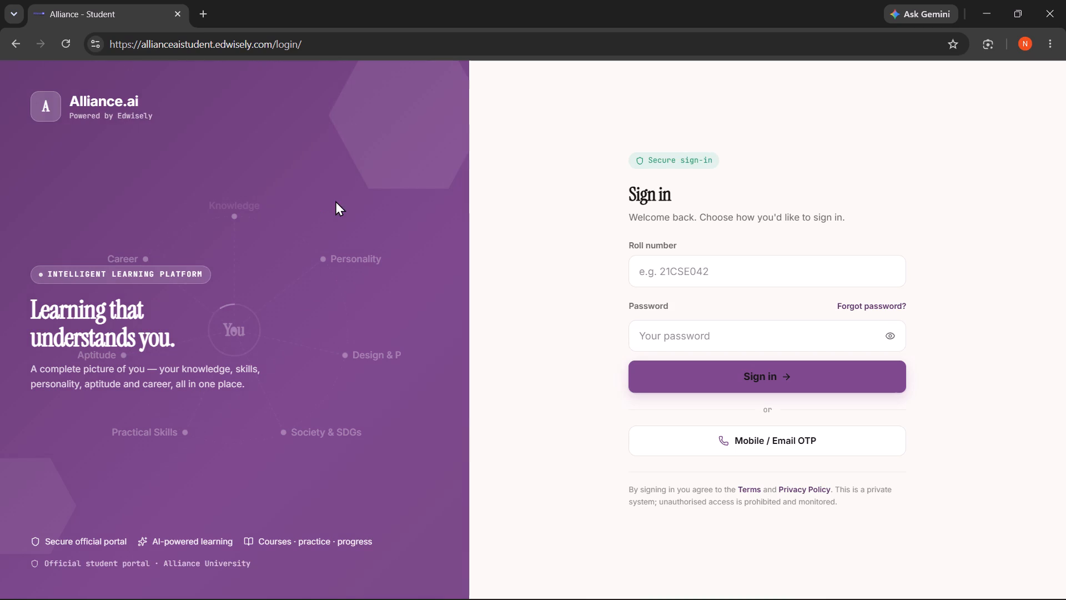
left_click(719, 361)
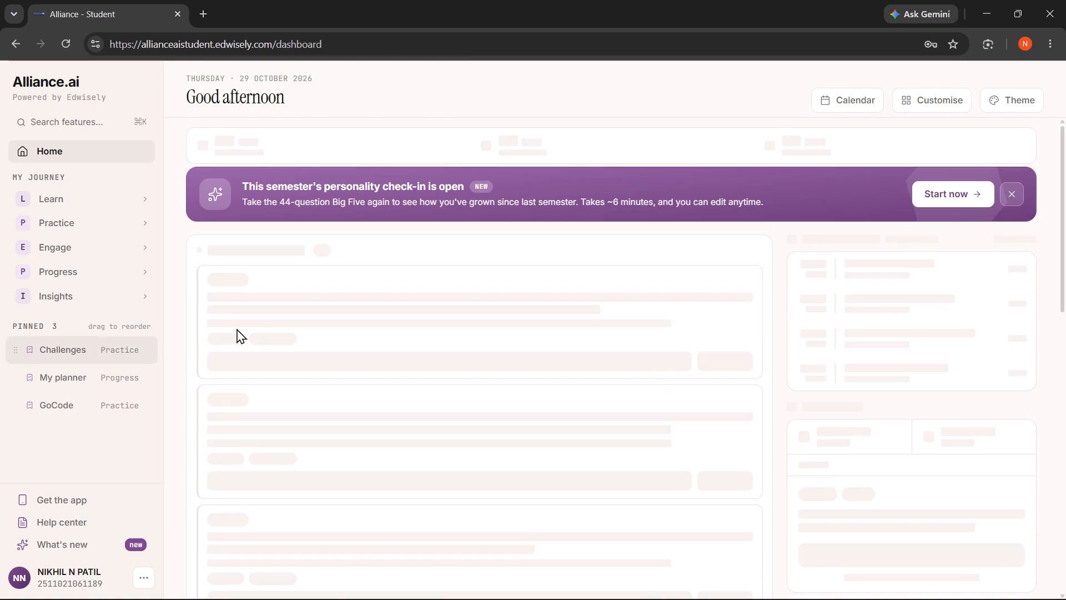
Open the Discrete Mathematics course and look through its assigned tasks.
scroll(358, 359, "down", 6)
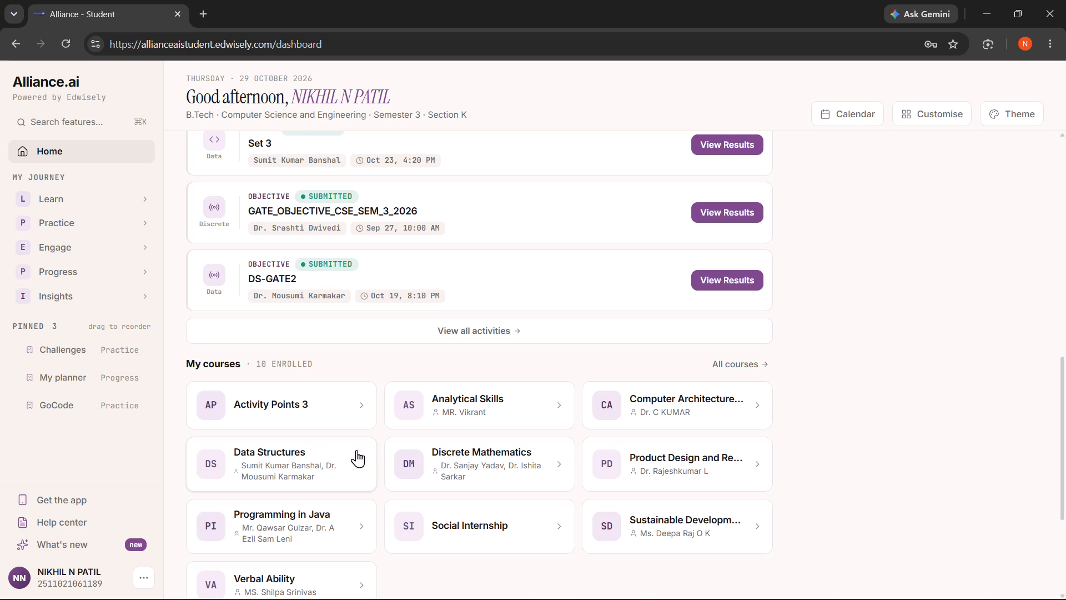
left_click(461, 461)
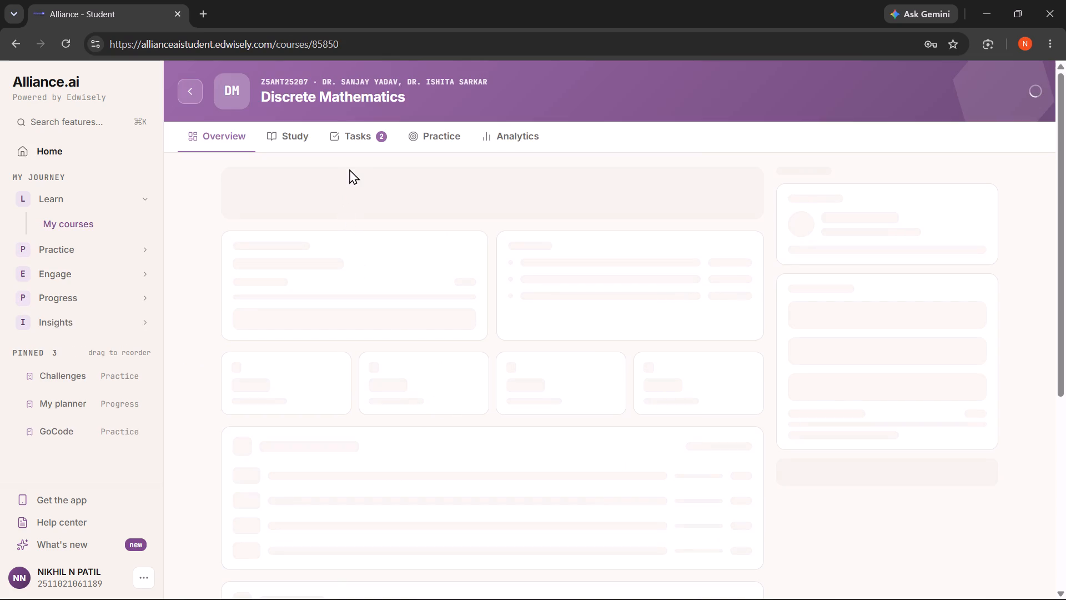
left_click(358, 128)
scroll(585, 361, "down", 5)
scroll(585, 361, "up", 2)
scroll(585, 361, "down", 2)
scroll(585, 361, "up", 3)
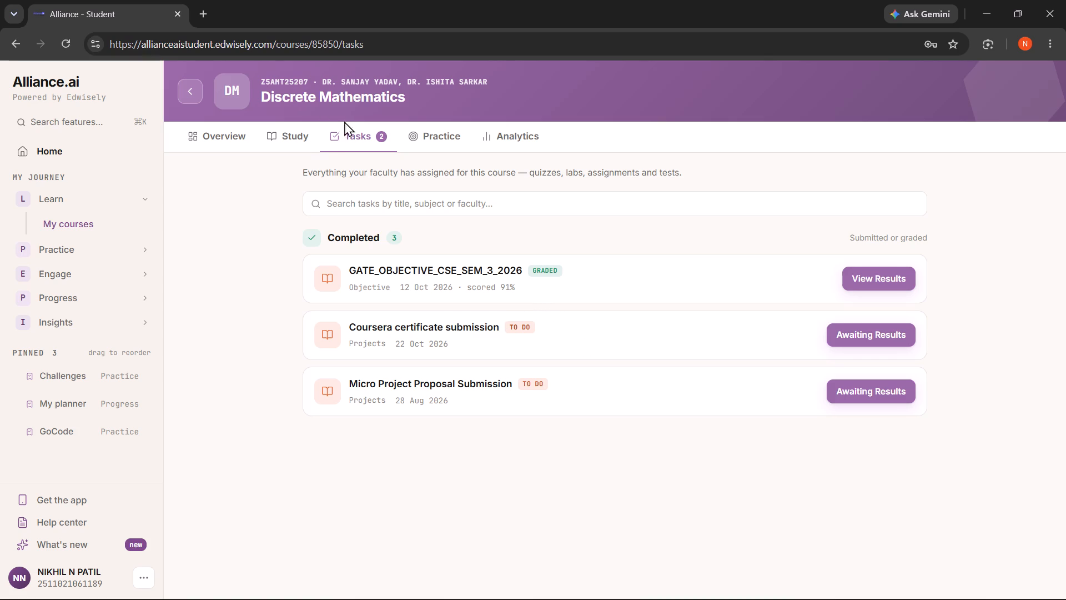
Open the Micro Project Front Page document from the Discrete Mathematics course's study materials.
left_click(310, 137)
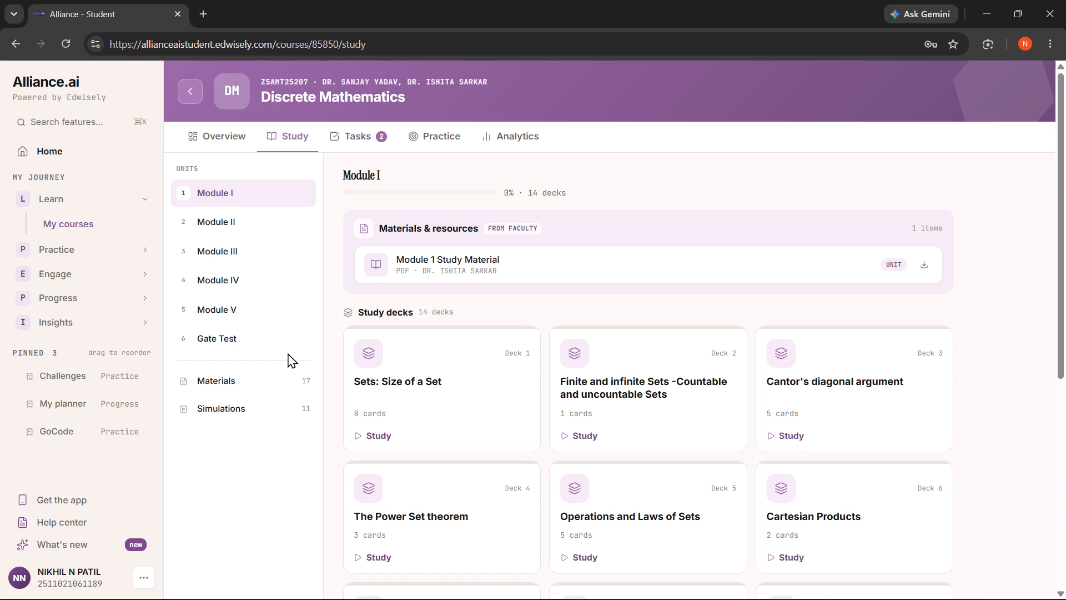
left_click(235, 374)
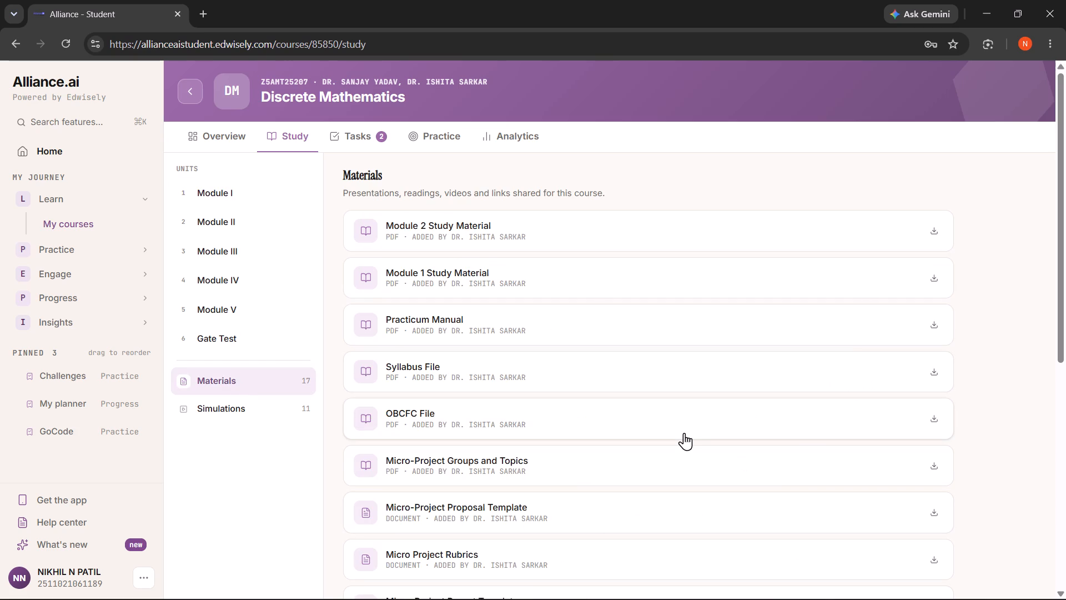
scroll(684, 433, "down", 1)
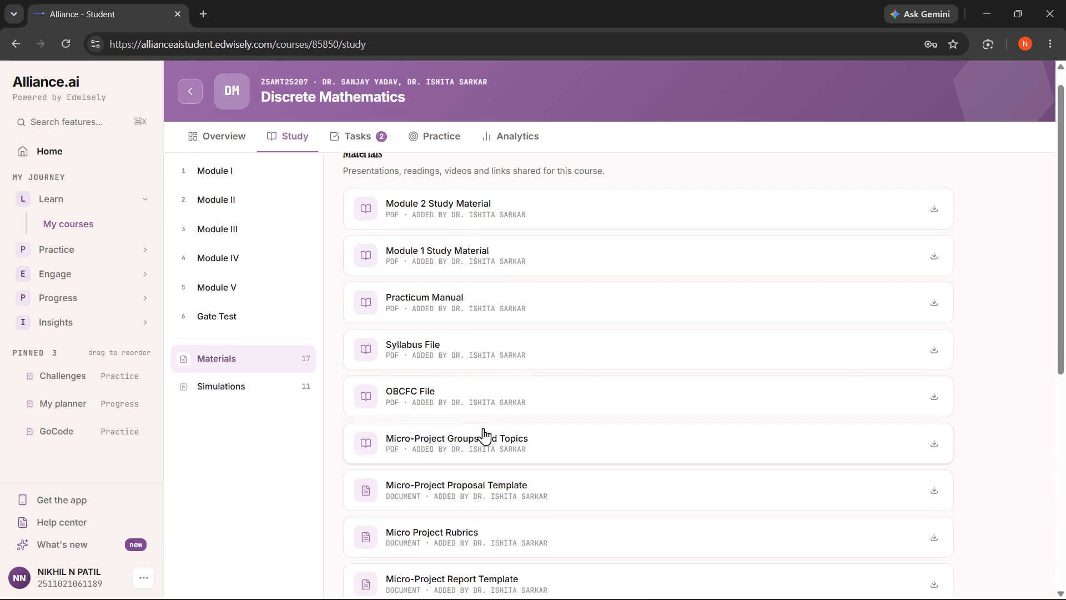
scroll(559, 466, "down", 1)
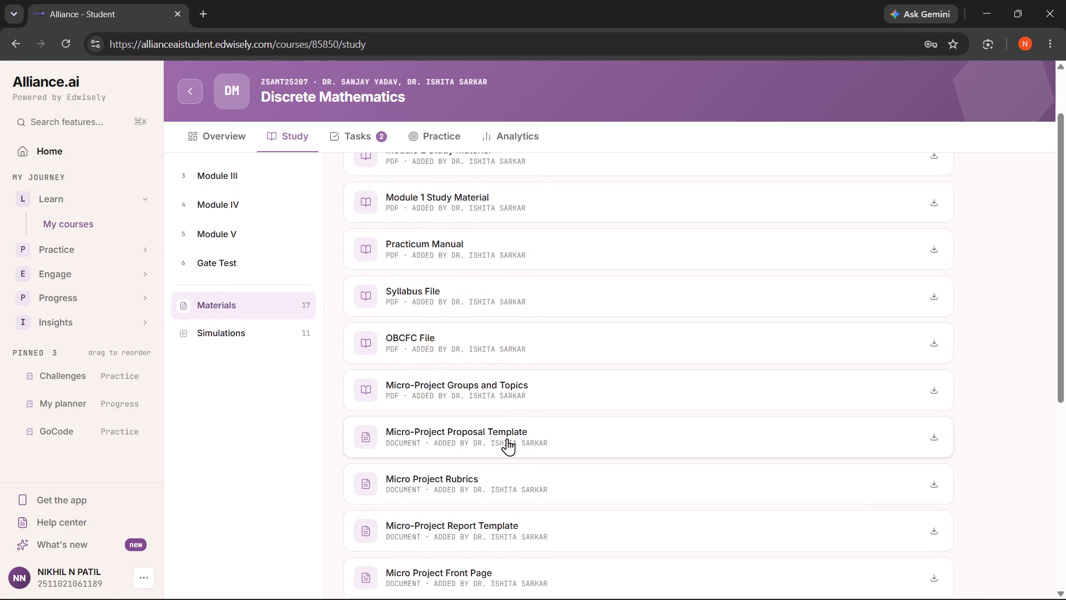
scroll(507, 438, "down", 1)
scroll(460, 462, "down", 1)
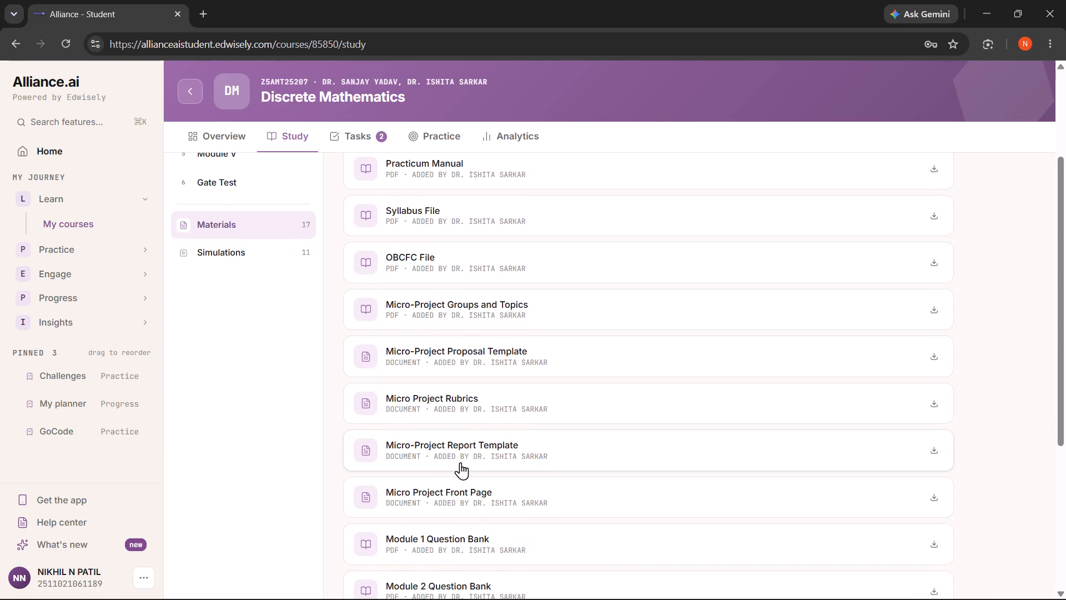
scroll(460, 462, "down", 1)
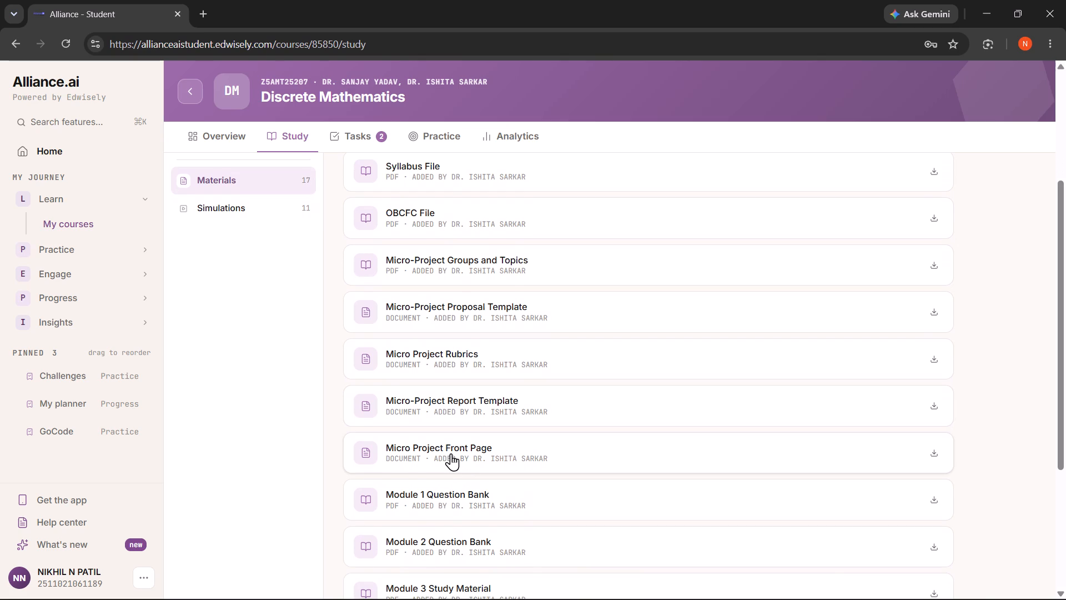
left_click(451, 453)
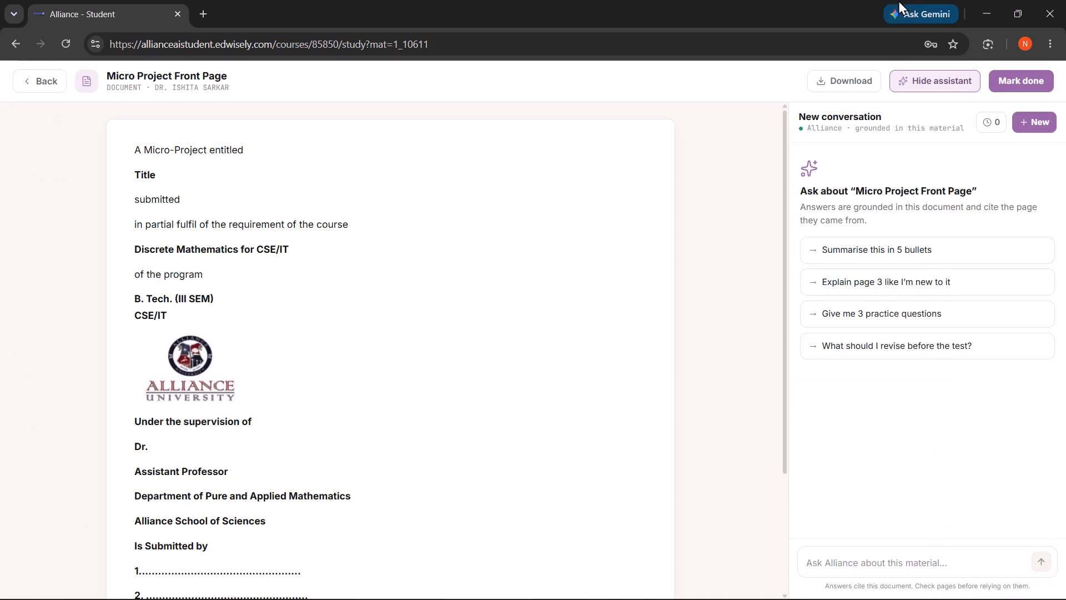
Look over the Micro Project Front Page template and download it.
scroll(172, 599, "down", 3)
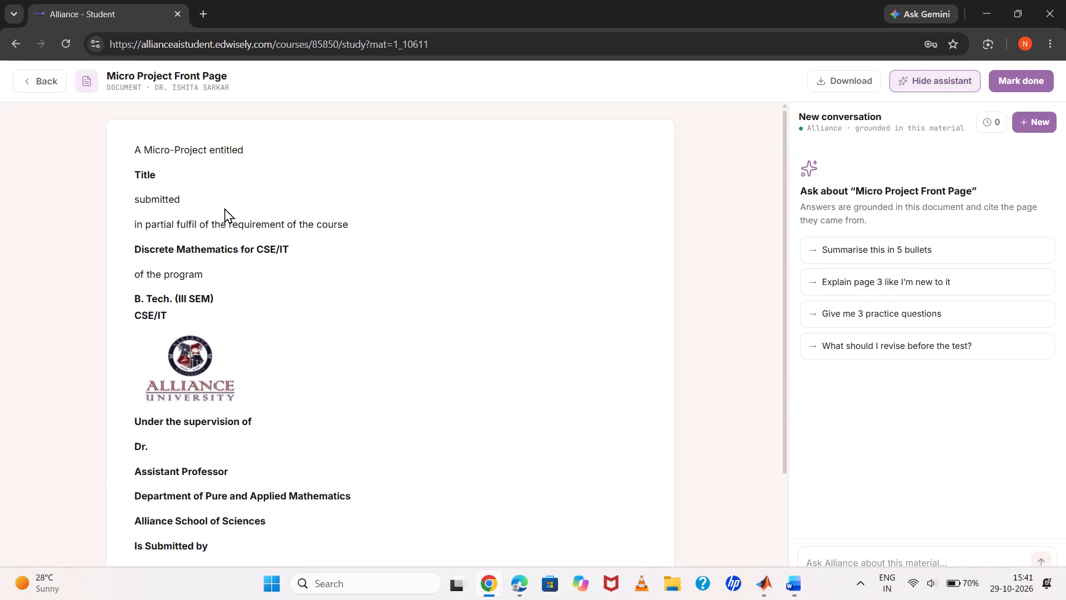
scroll(224, 208, "down", 4)
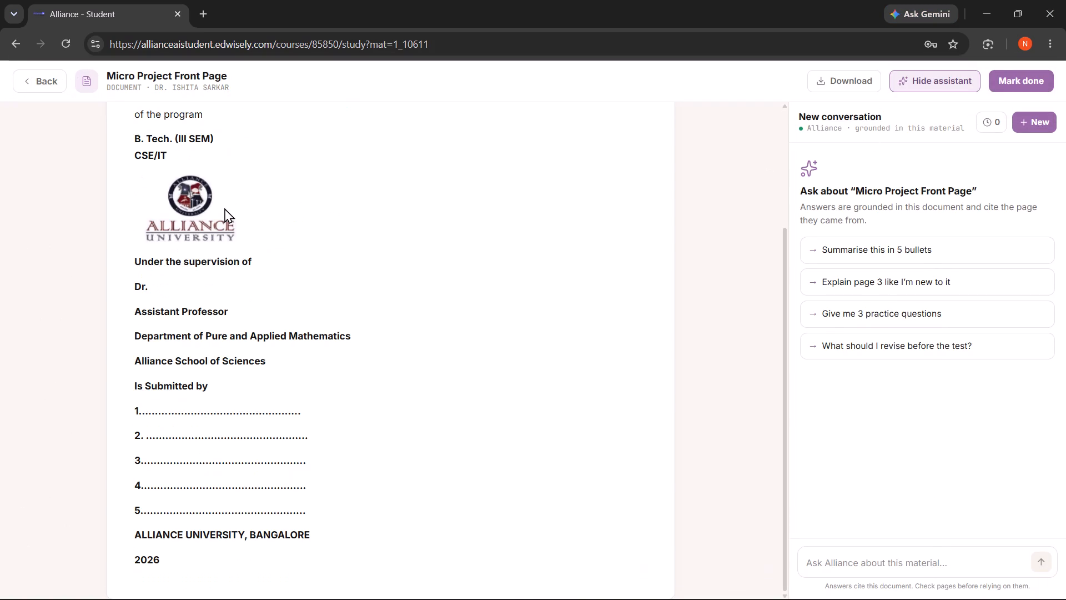
left_click(821, 96)
left_click(824, 78)
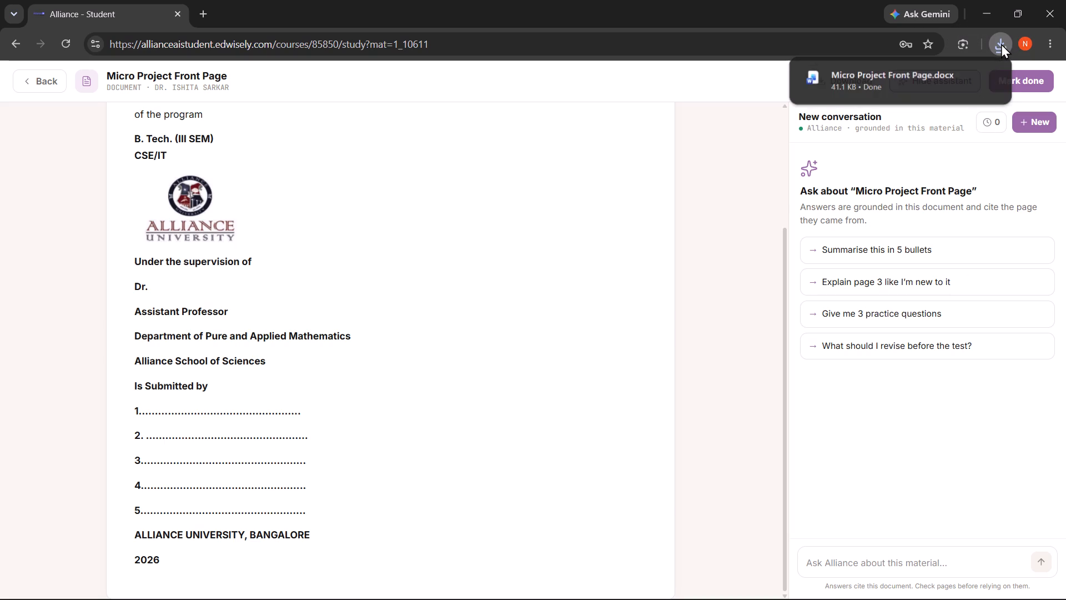
Open the downloaded Micro Project Front Page.docx in Word.
left_click(964, 74)
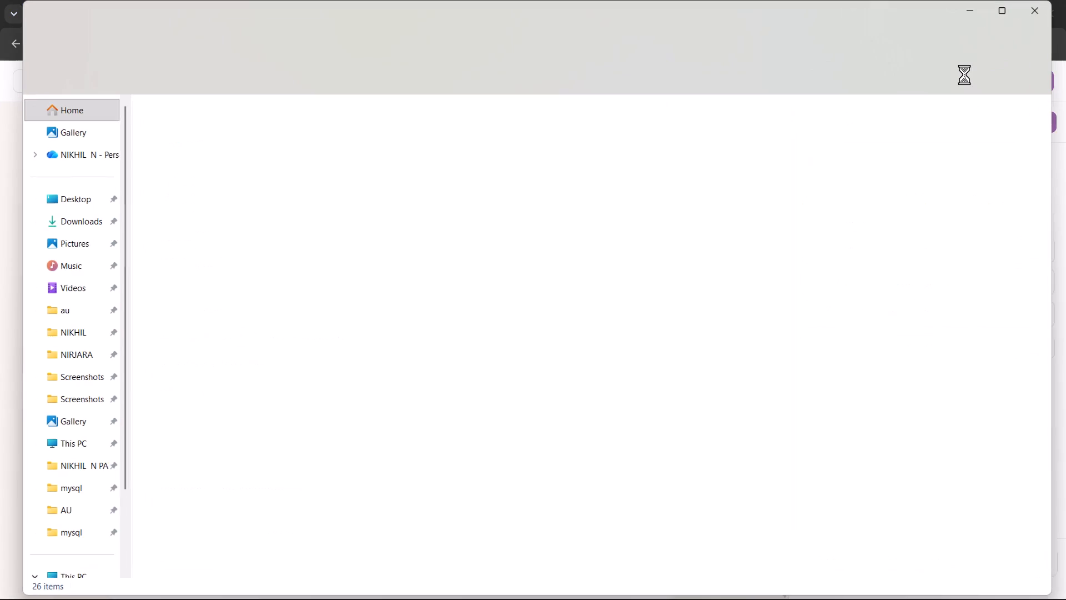
double_click(169, 156)
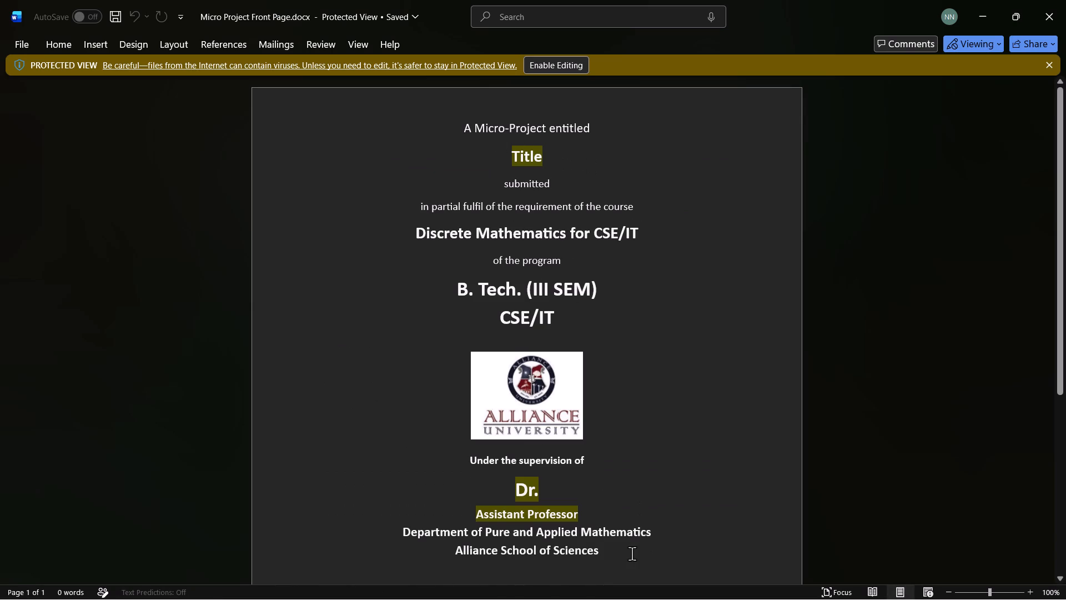
Switch to the MATHS FINAL REPORT document and save it in Downloads as a PDF named "maths dead final report".
left_click(554, 148)
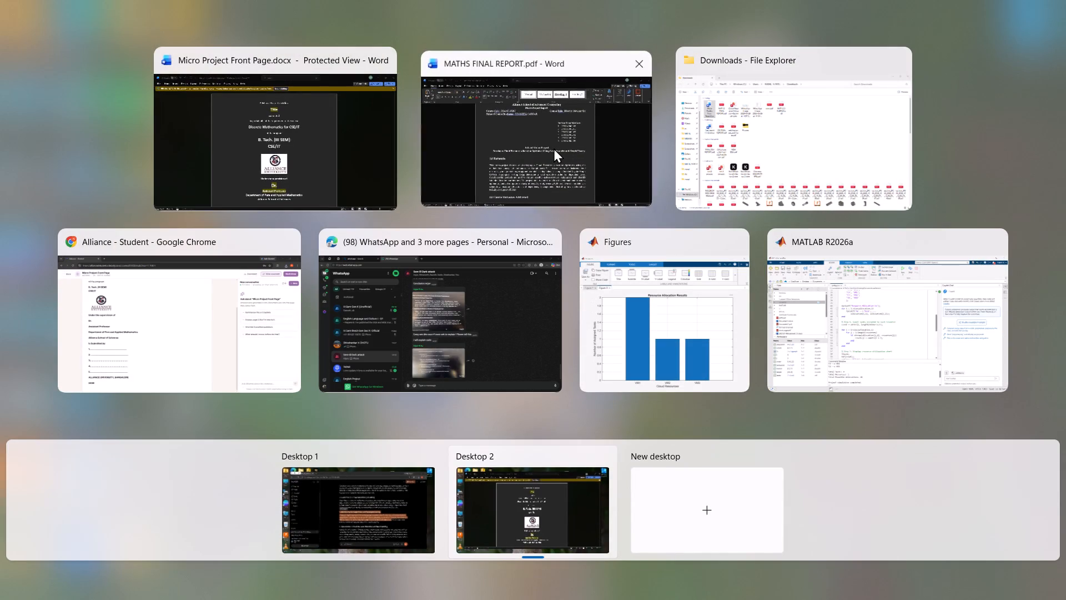
left_click(9, 37)
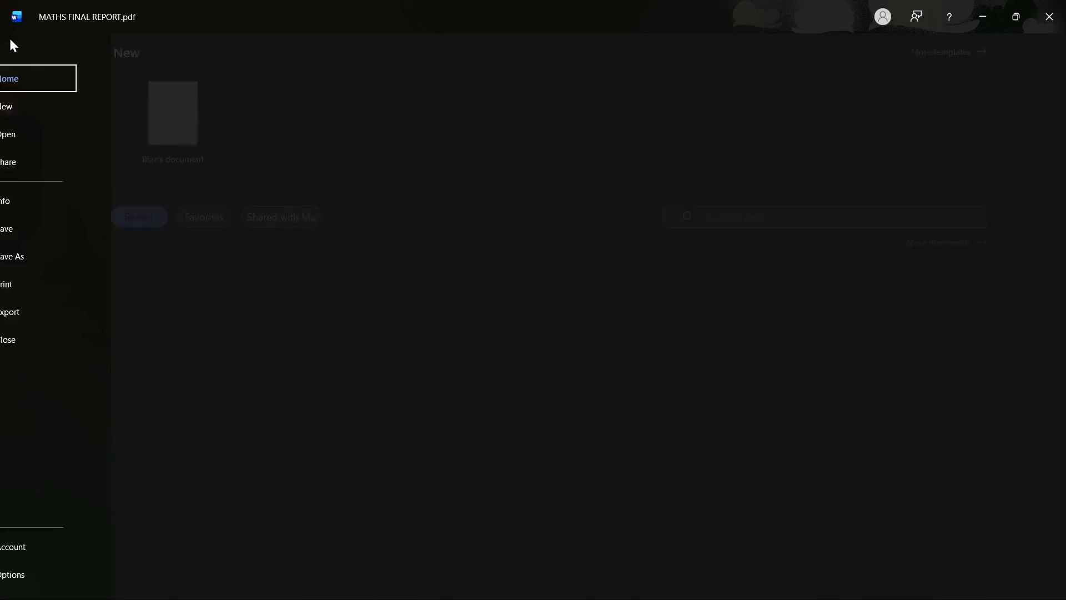
left_click(45, 247)
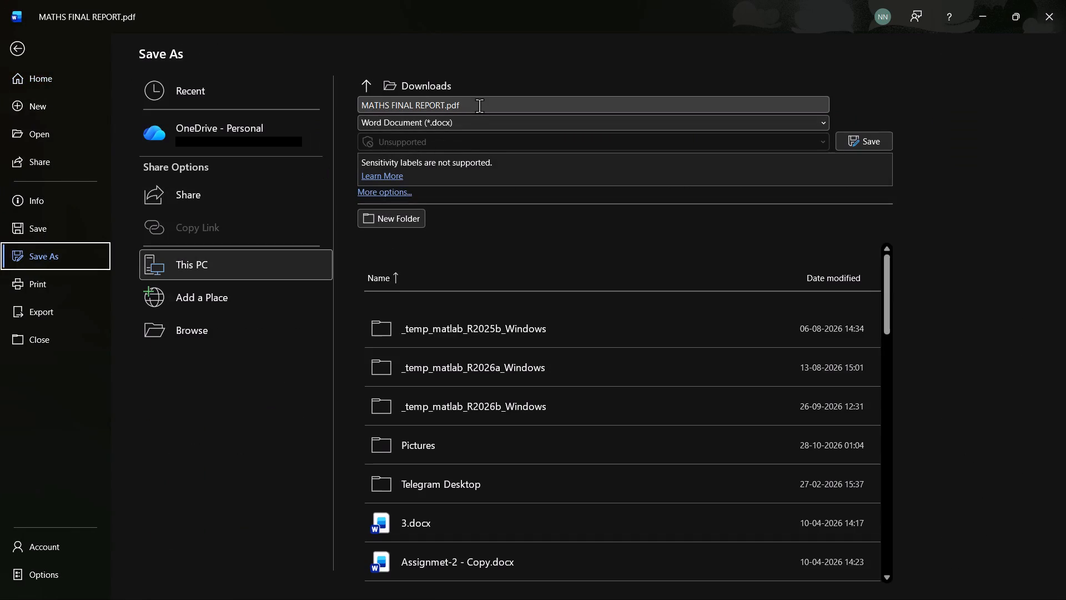
left_click(479, 106)
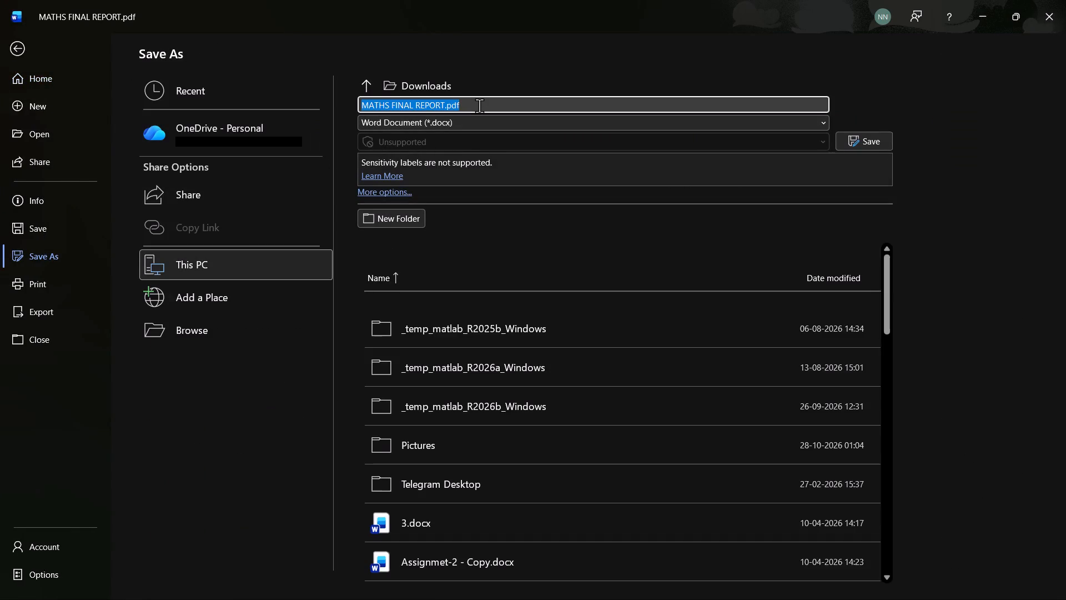
type("maths dead")
key("space")
type("final")
key("space")
type("rep")
type("ort")
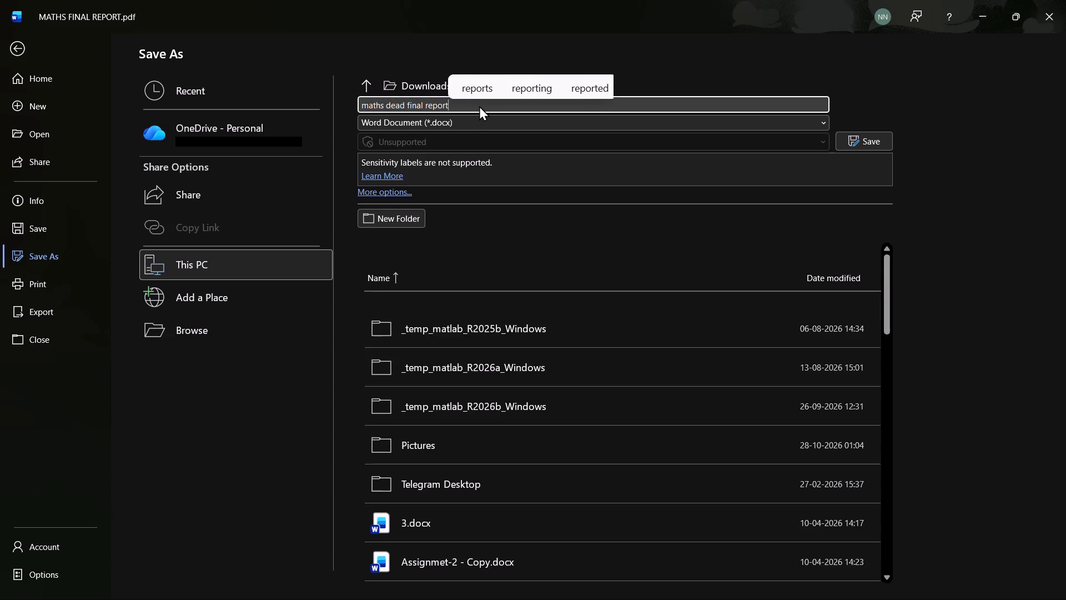
left_click(479, 119)
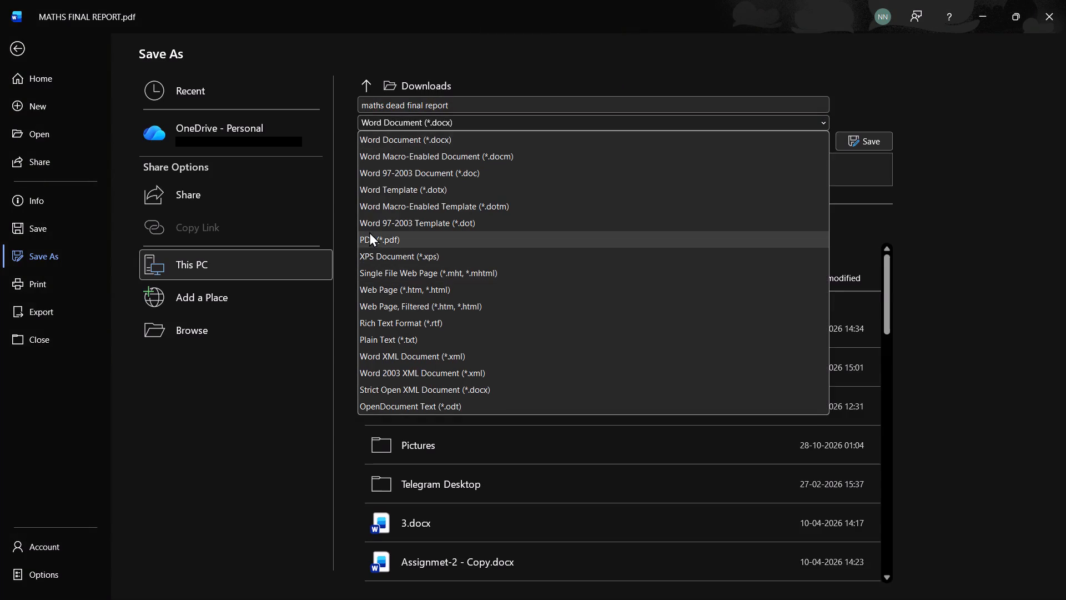
left_click(369, 232)
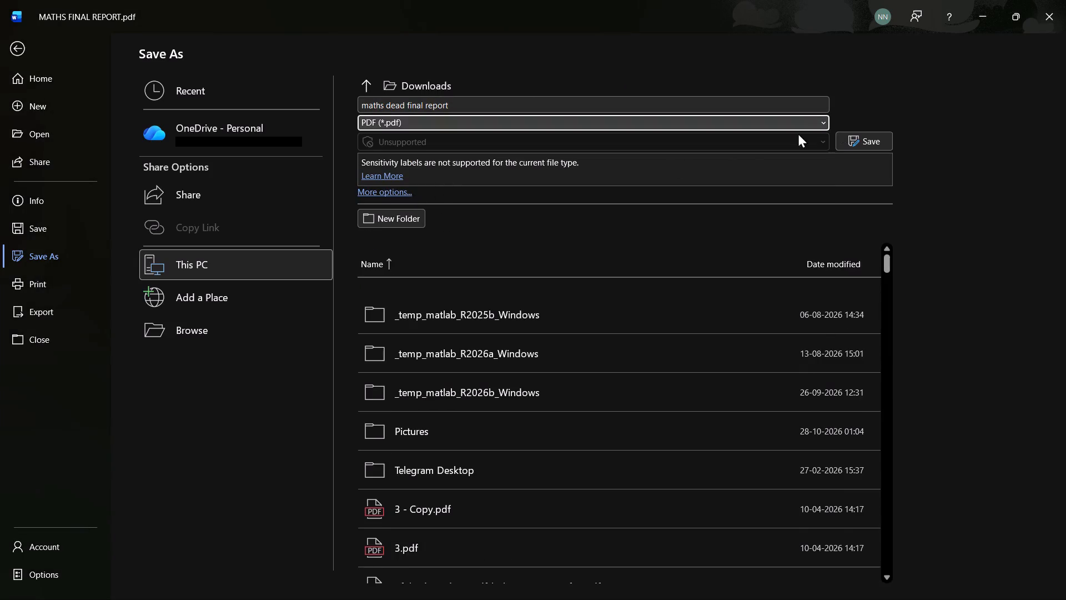
left_click(849, 139)
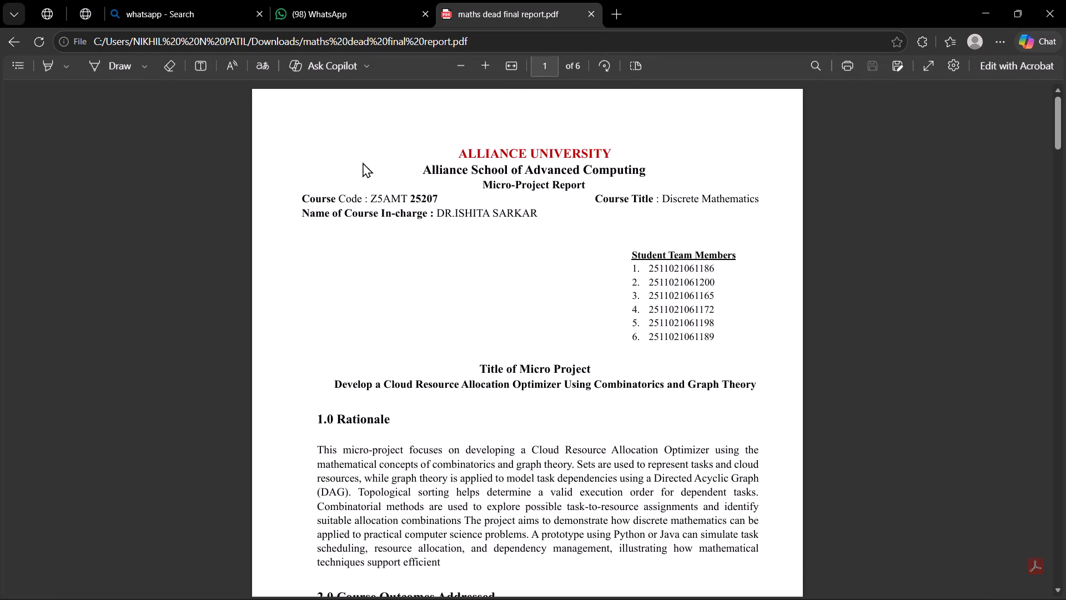
Copy the title "Develop a Cloud Resource Allocation Optimizer Using Combinatorics and Graph Theory" from the exported PDF.
left_click_drag(334, 381, 754, 387)
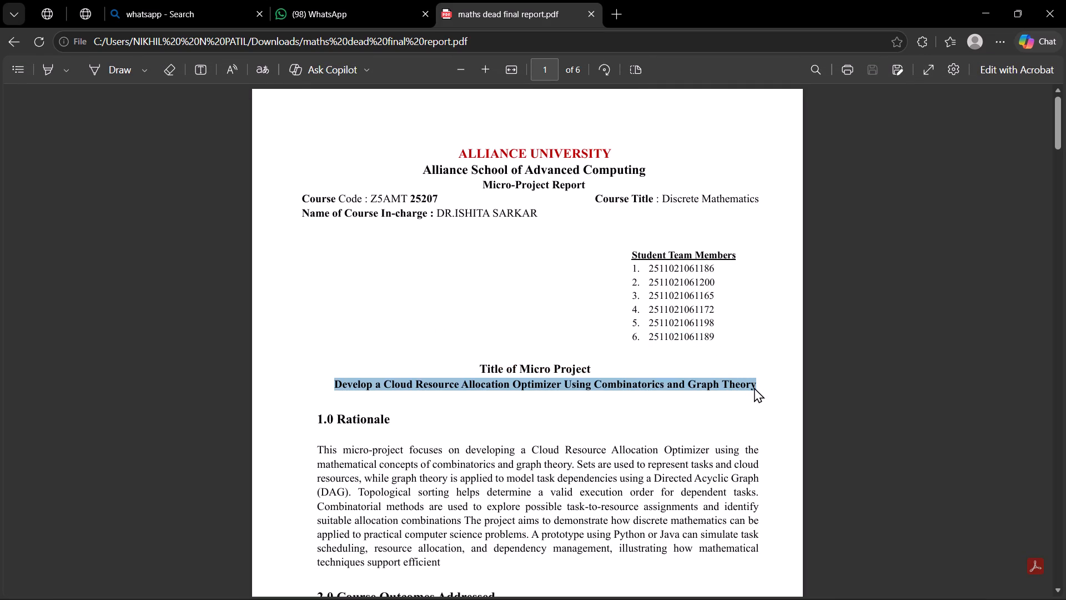
key("ctrl+c")
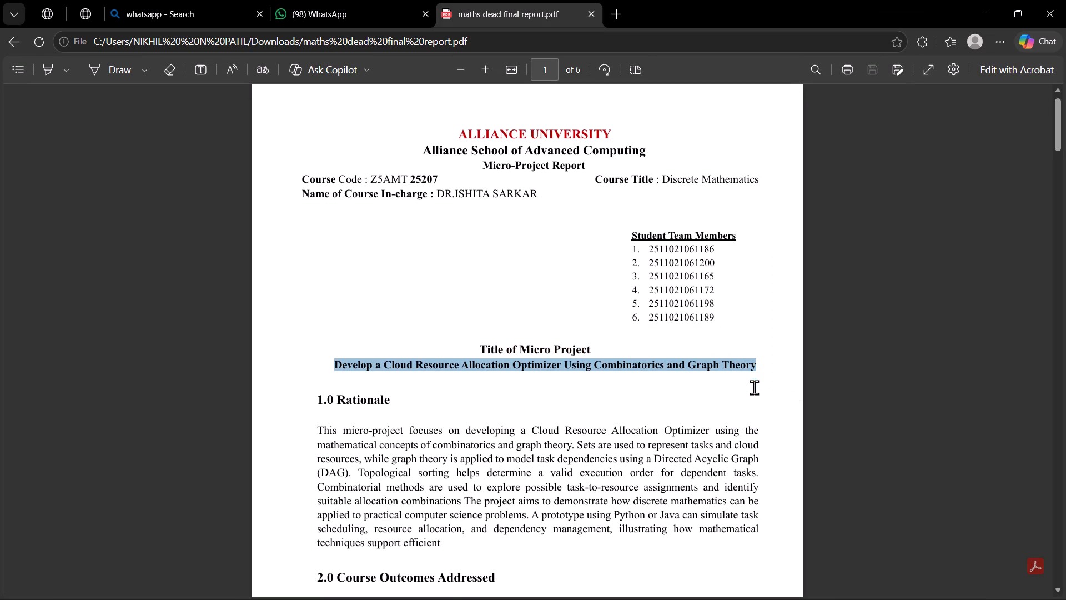
Switch to the Micro Project Front Page document in Word and enable editing on it.
left_click(757, 111)
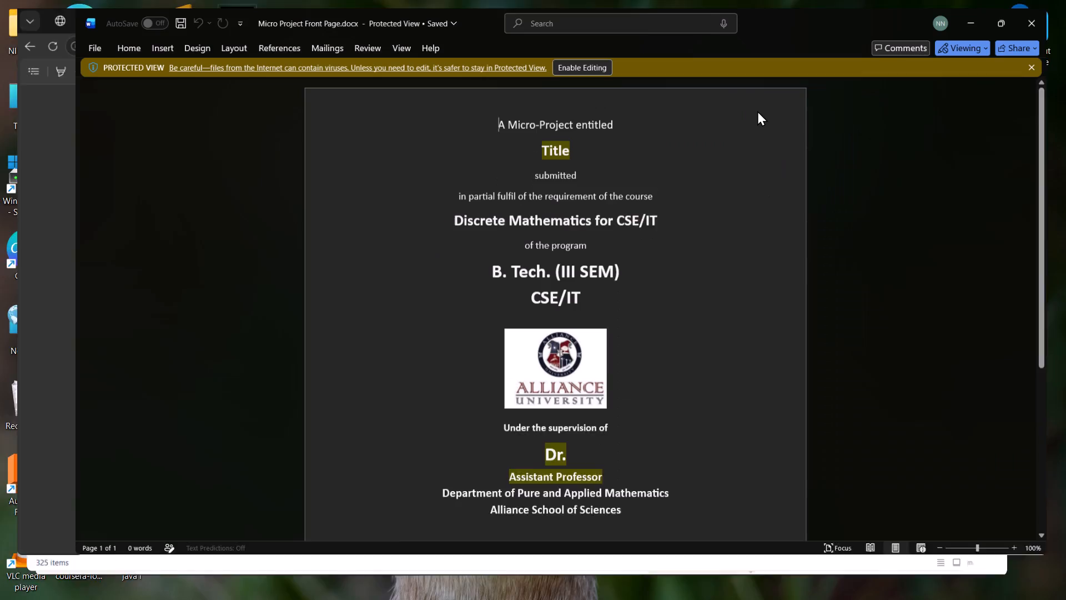
left_click_drag(562, 76, 556, 68)
left_click(556, 68)
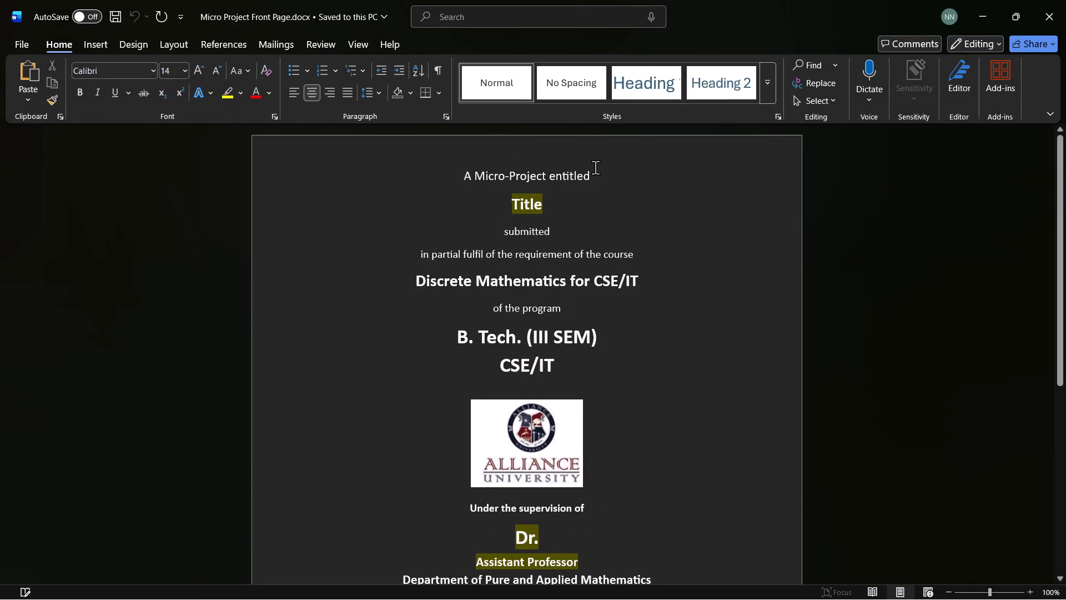
left_click(596, 167)
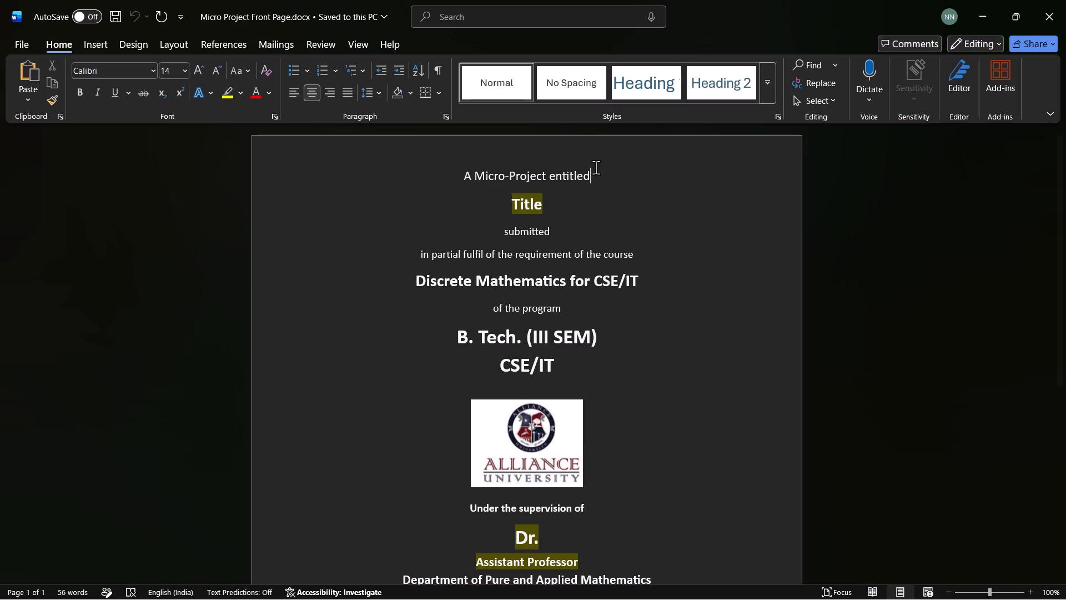
Switch to the MATHS FINAL REPORT document and copy all six numbered entries under Student Team Members.
scroll(593, 336, "down", 2)
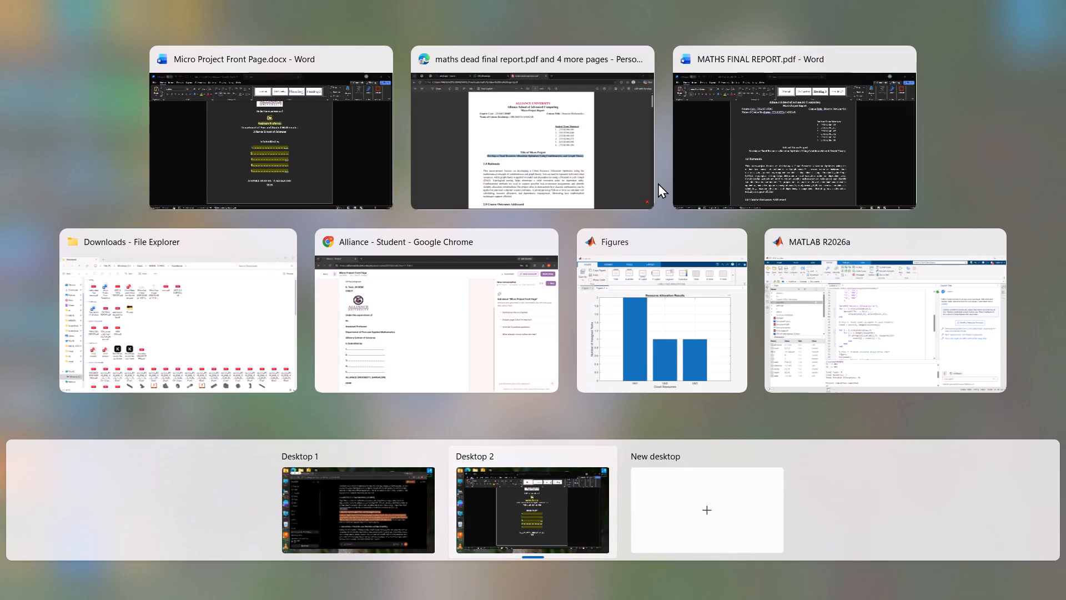
left_click(771, 134)
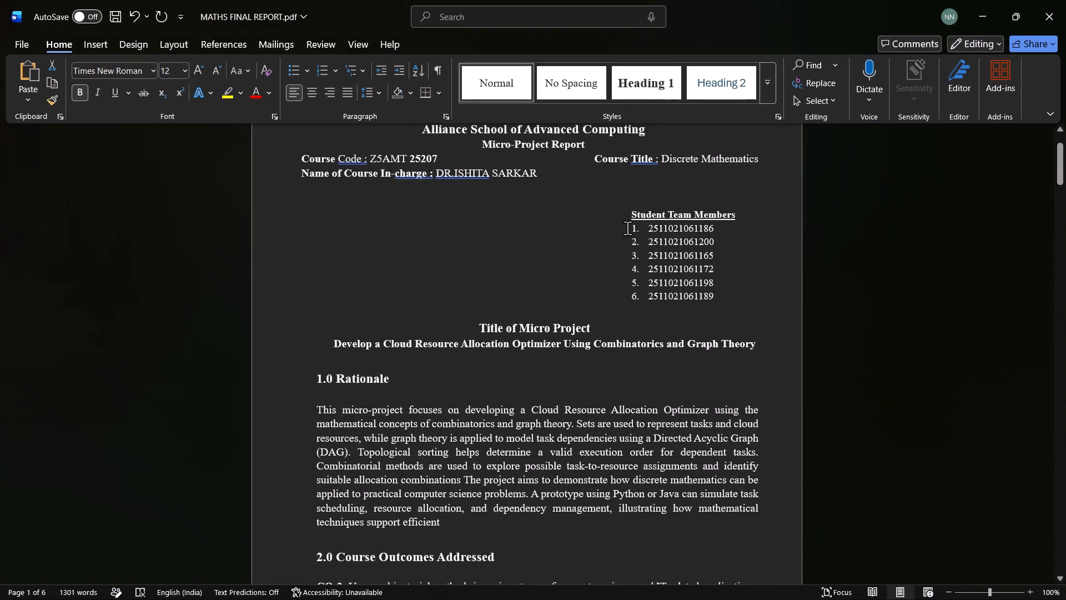
left_click_drag(628, 227, 696, 291)
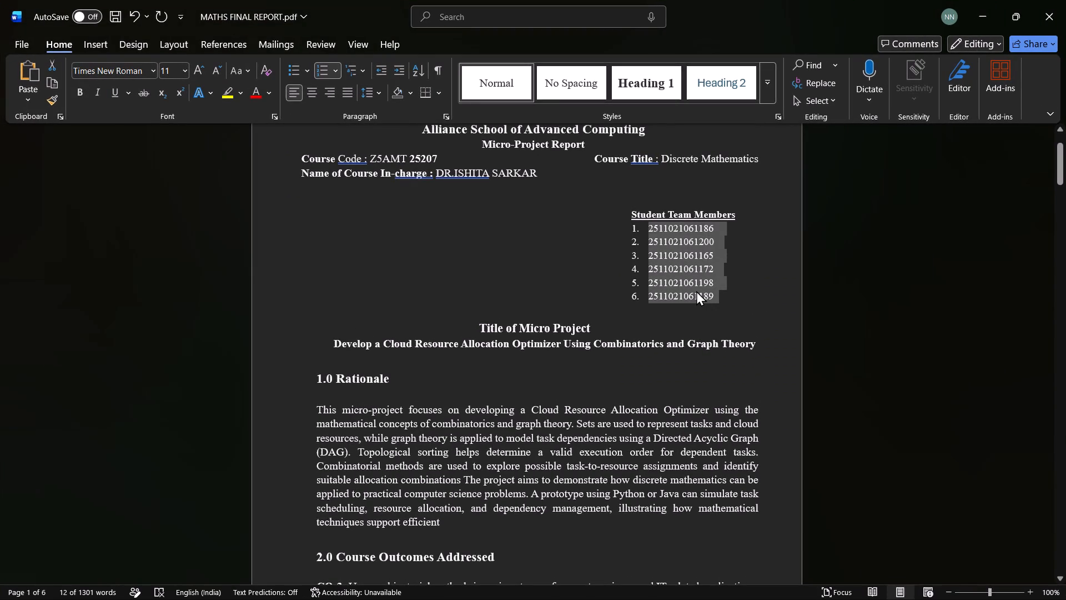
key("ctrl+c")
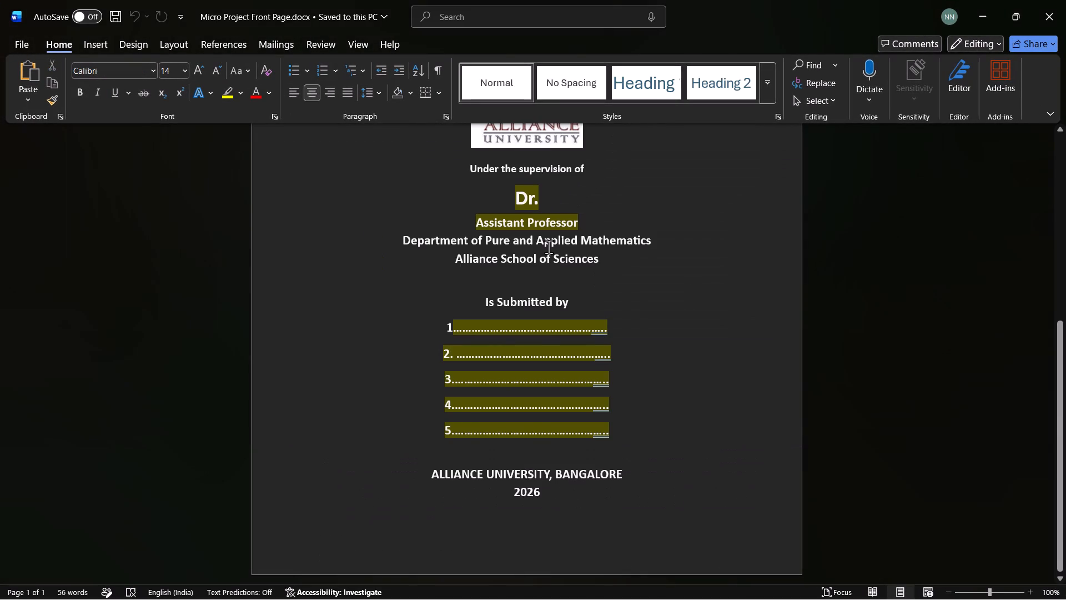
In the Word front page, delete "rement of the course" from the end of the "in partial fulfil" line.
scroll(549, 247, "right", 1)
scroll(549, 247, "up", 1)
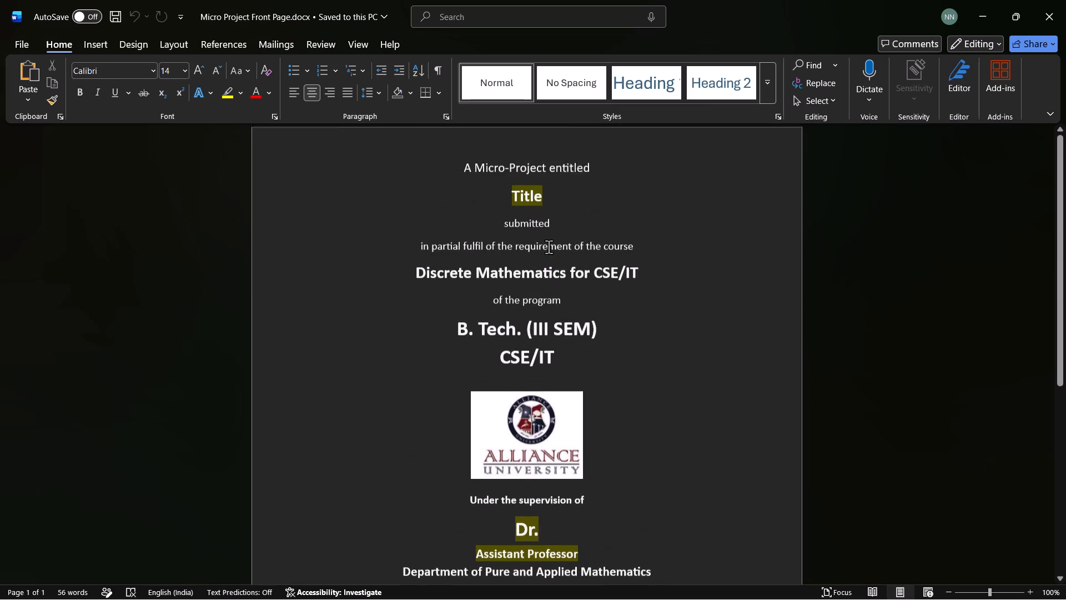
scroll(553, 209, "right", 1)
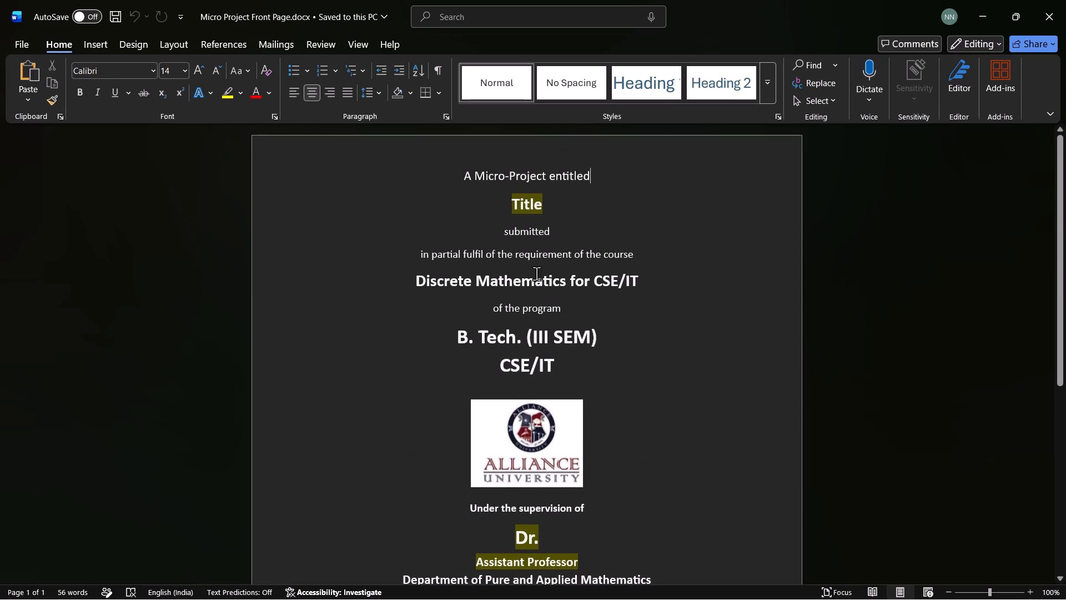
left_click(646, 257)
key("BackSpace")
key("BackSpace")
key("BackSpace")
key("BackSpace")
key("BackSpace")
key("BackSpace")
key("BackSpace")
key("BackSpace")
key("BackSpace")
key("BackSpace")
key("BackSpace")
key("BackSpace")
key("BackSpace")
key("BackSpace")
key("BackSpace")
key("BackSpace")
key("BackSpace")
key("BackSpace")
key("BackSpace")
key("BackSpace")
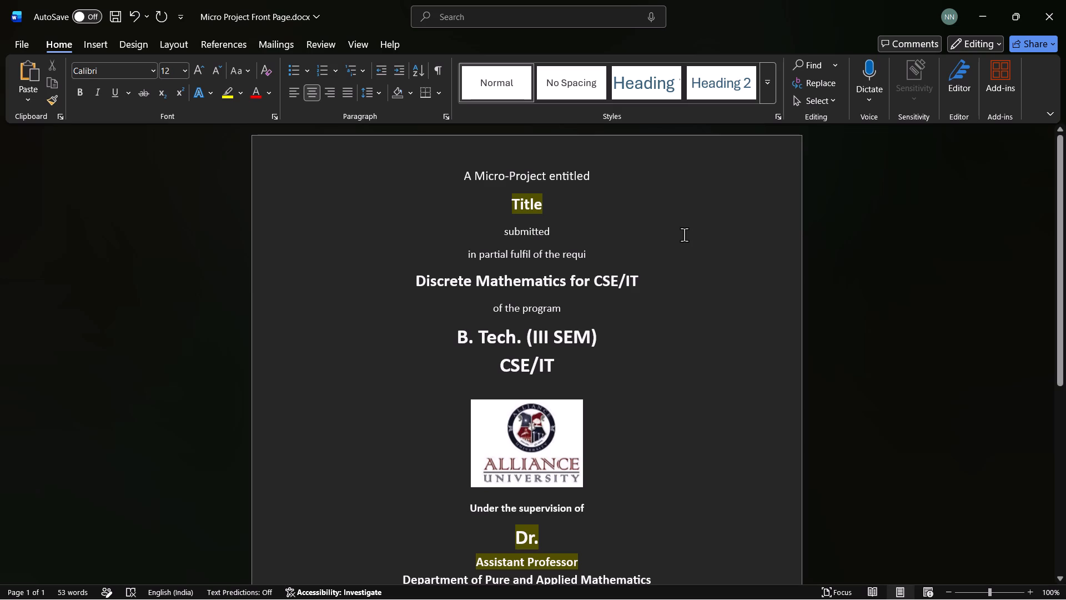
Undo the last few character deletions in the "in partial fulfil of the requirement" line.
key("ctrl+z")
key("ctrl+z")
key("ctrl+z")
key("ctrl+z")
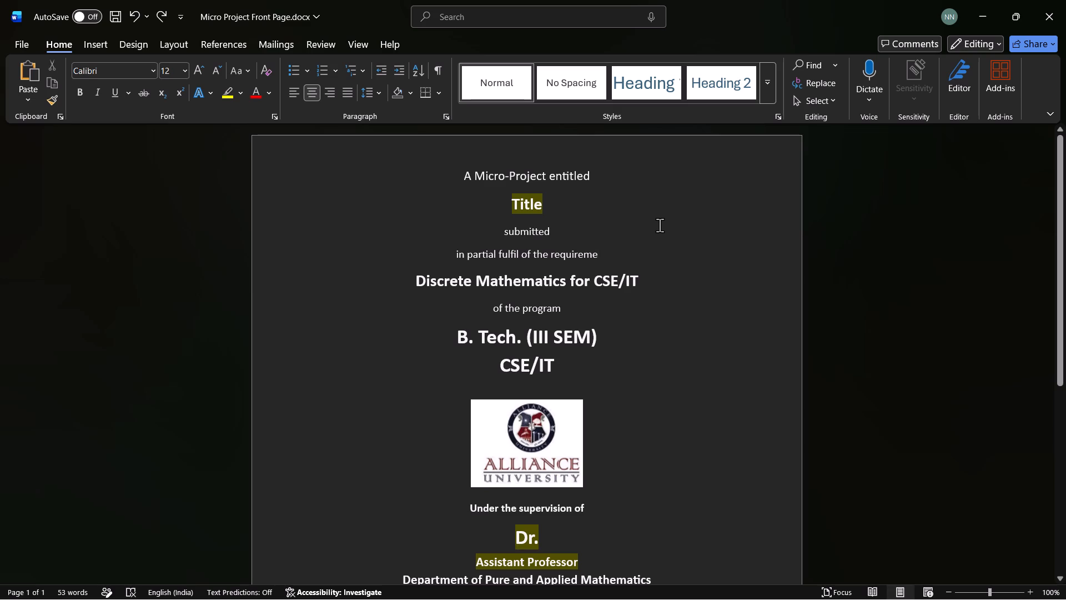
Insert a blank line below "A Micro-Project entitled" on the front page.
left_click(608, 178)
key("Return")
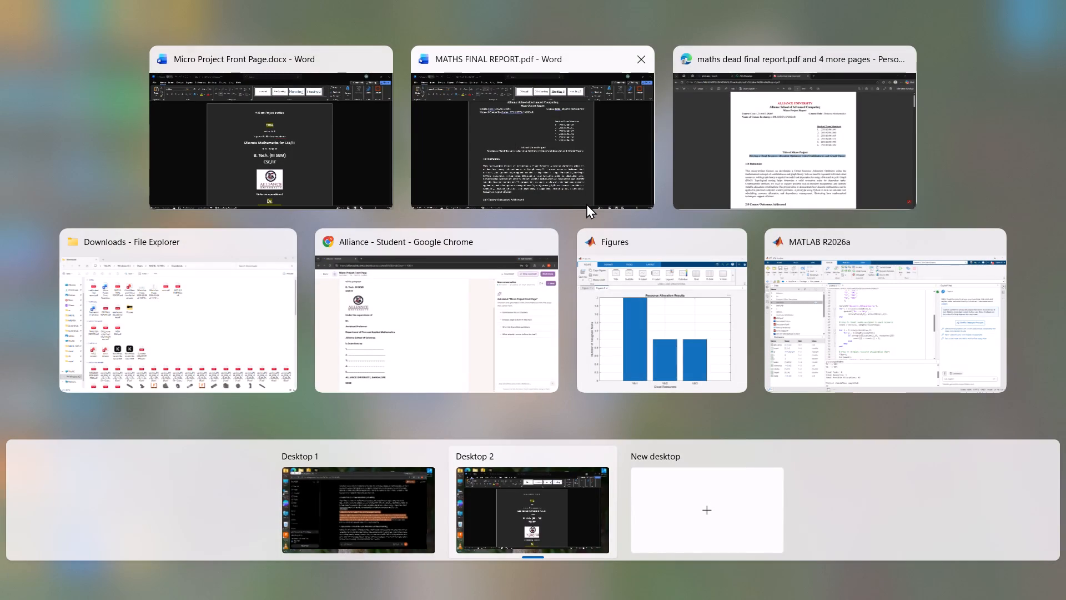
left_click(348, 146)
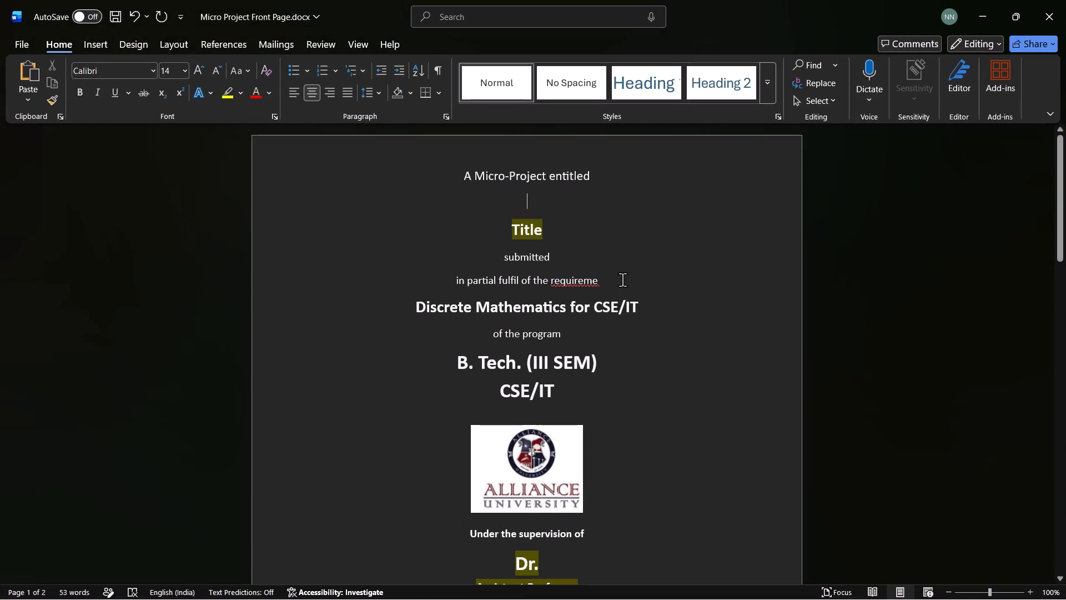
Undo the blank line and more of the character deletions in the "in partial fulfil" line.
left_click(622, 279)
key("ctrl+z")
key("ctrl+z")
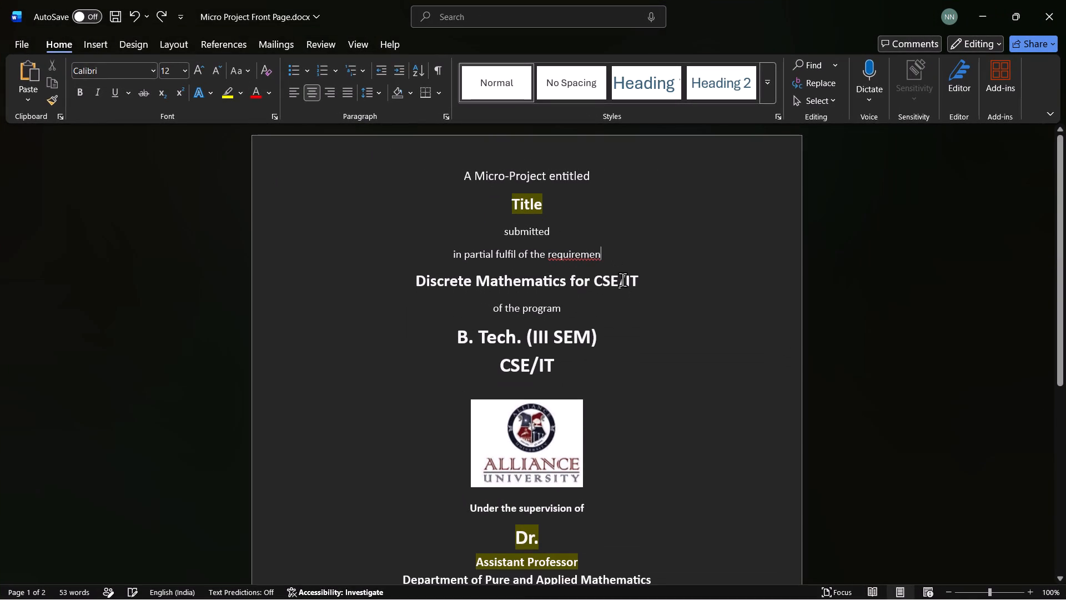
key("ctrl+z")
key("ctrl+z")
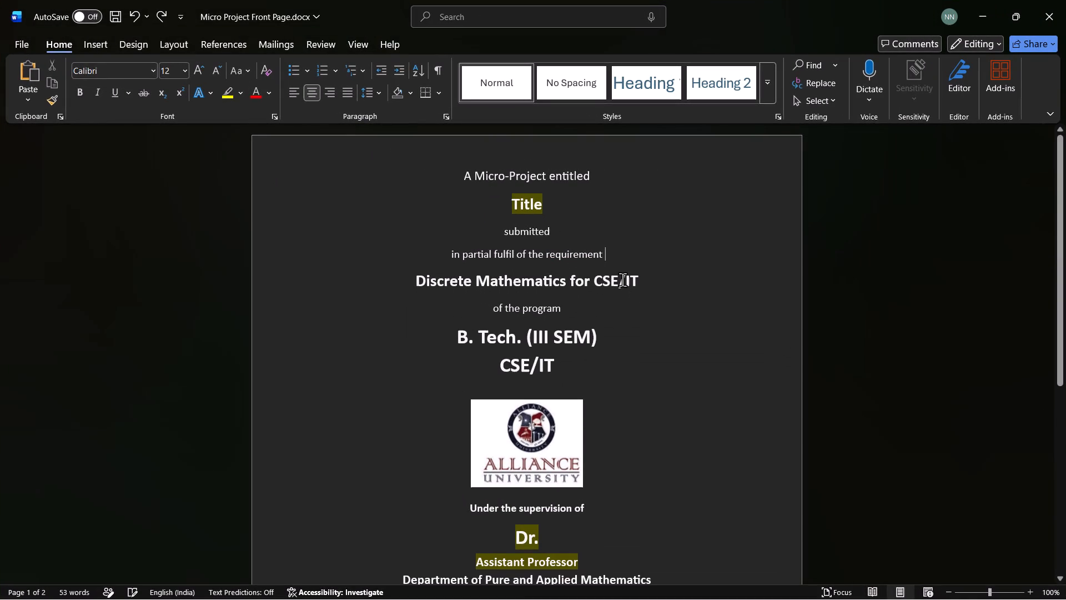
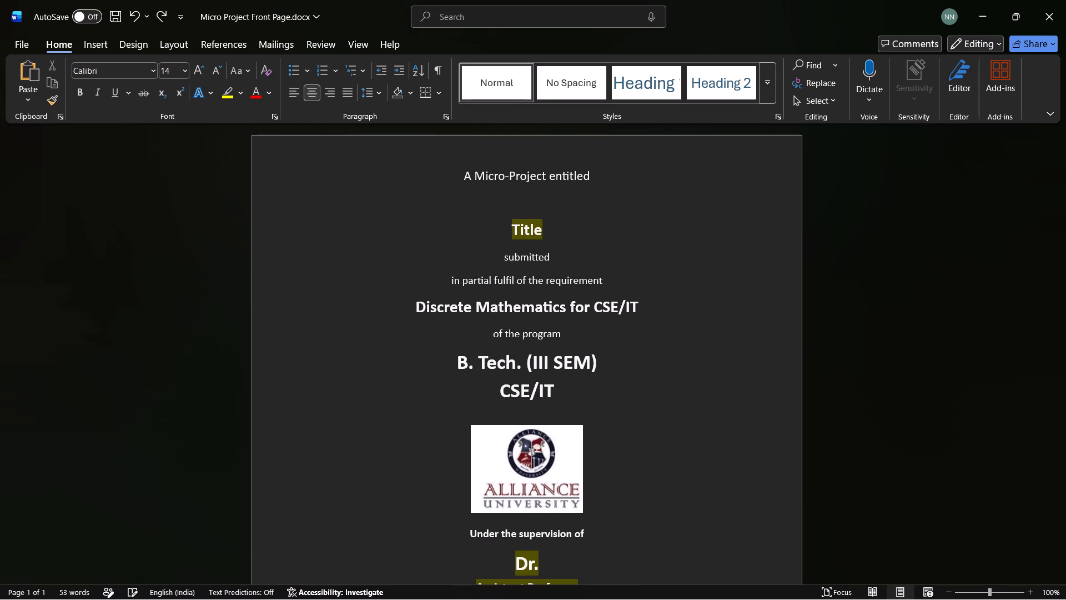
Paste the copied "Develop a Cloud Resource Allocation Optimizer" project title below "A Micro-Project entitled" on the front page.
key("ctrl+v")
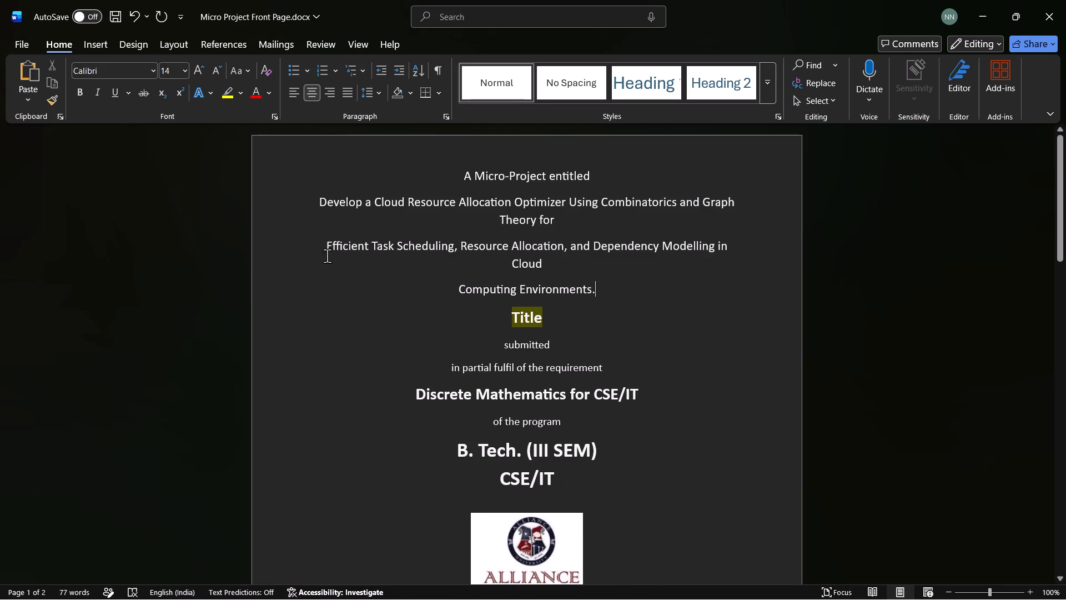
Join the "Efficient Task Scheduling" line to the preceding title line ending in "Theory for", separated by a single space.
left_click(323, 248)
key("BackSpace")
key("BackSpace")
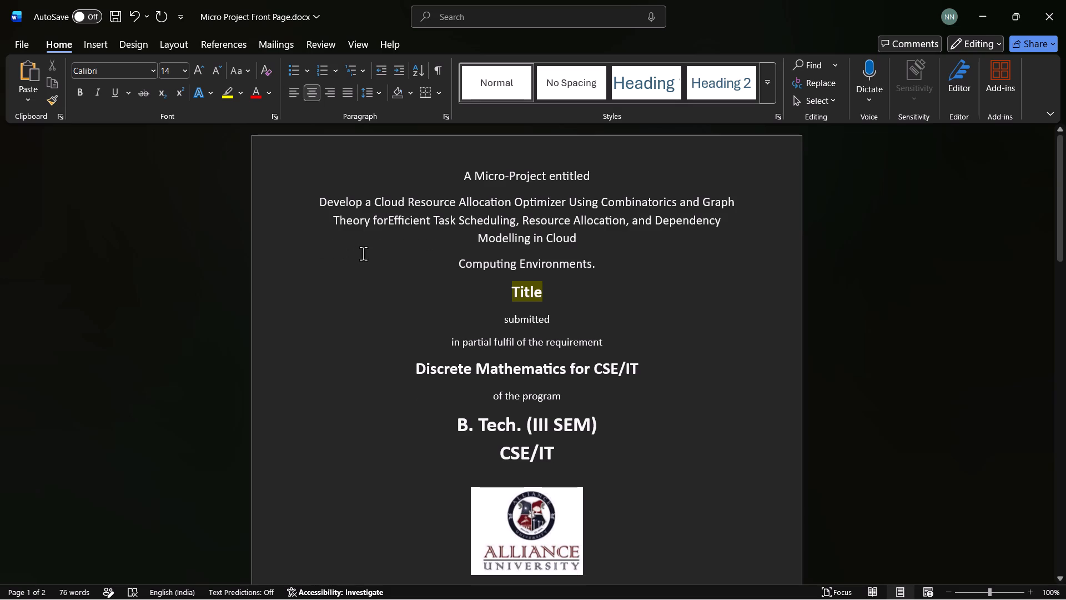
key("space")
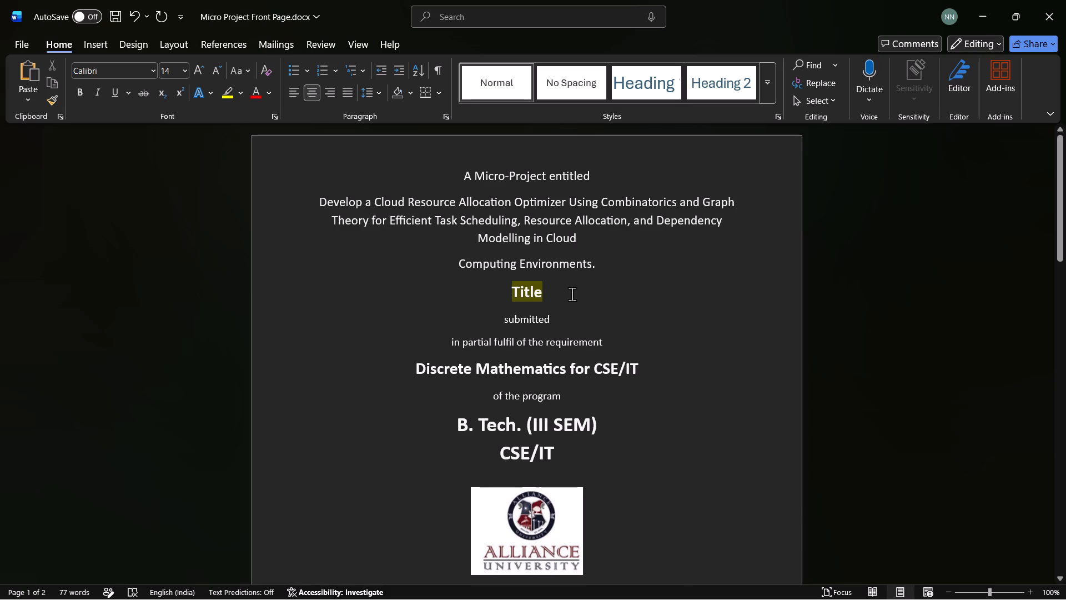
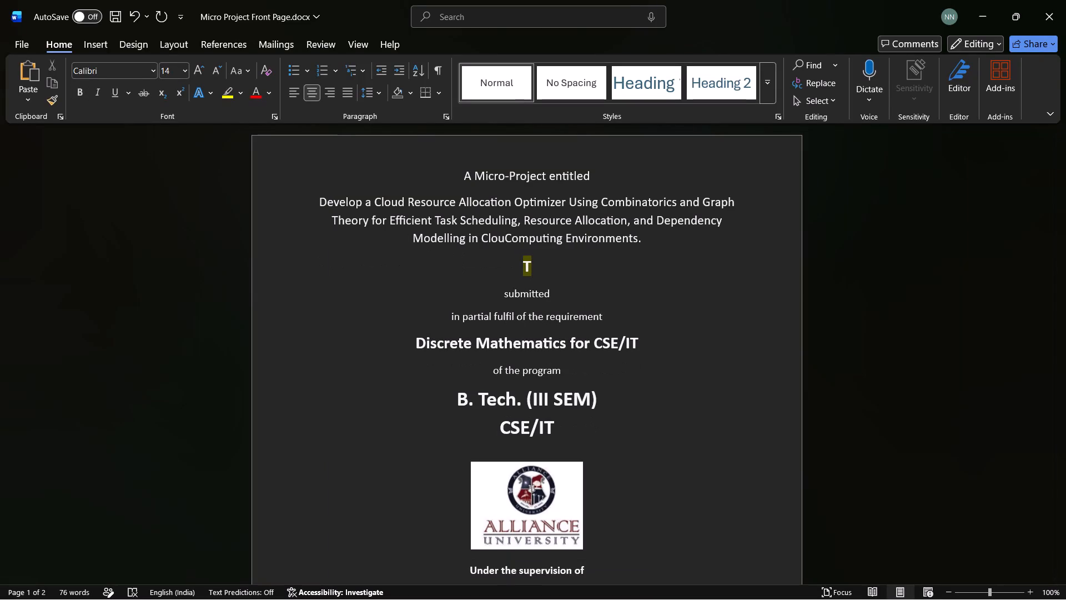
Correct "ClouComputing" in the last line of the project title to "Cloud Computing".
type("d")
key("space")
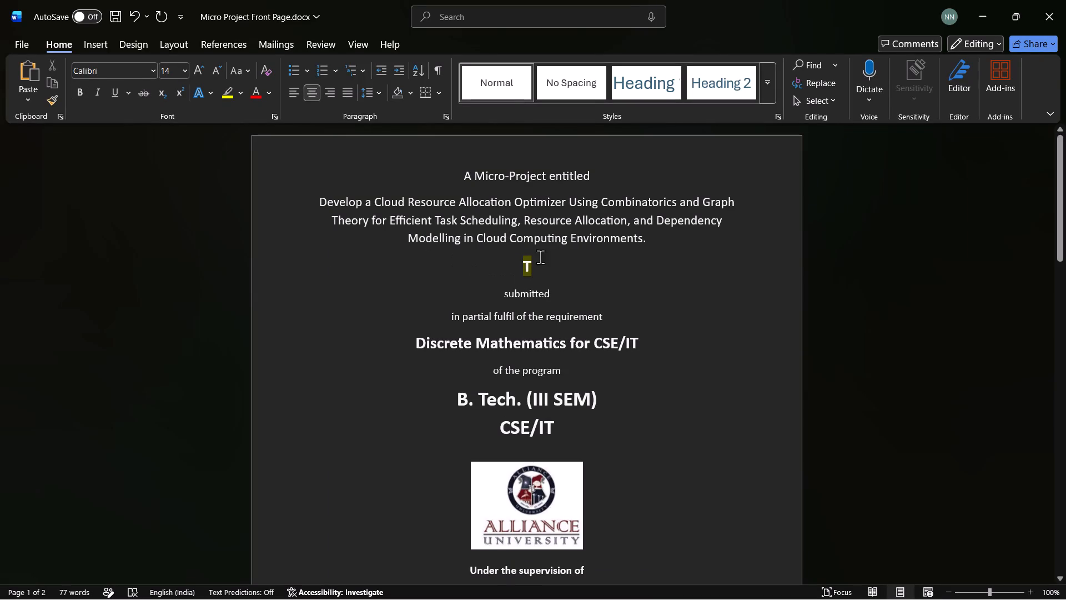
Delete the highlighted placeholder "T" and its leftover empty line between the project title and "submitted".
left_click(543, 271)
key("BackSpace")
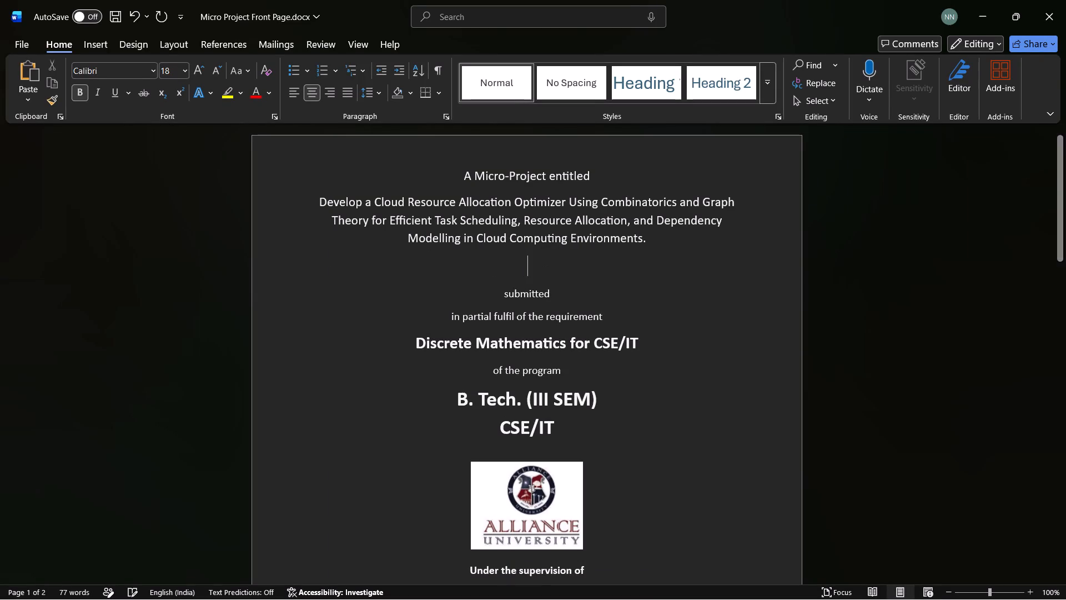
key("BackSpace")
key("BackSpace")
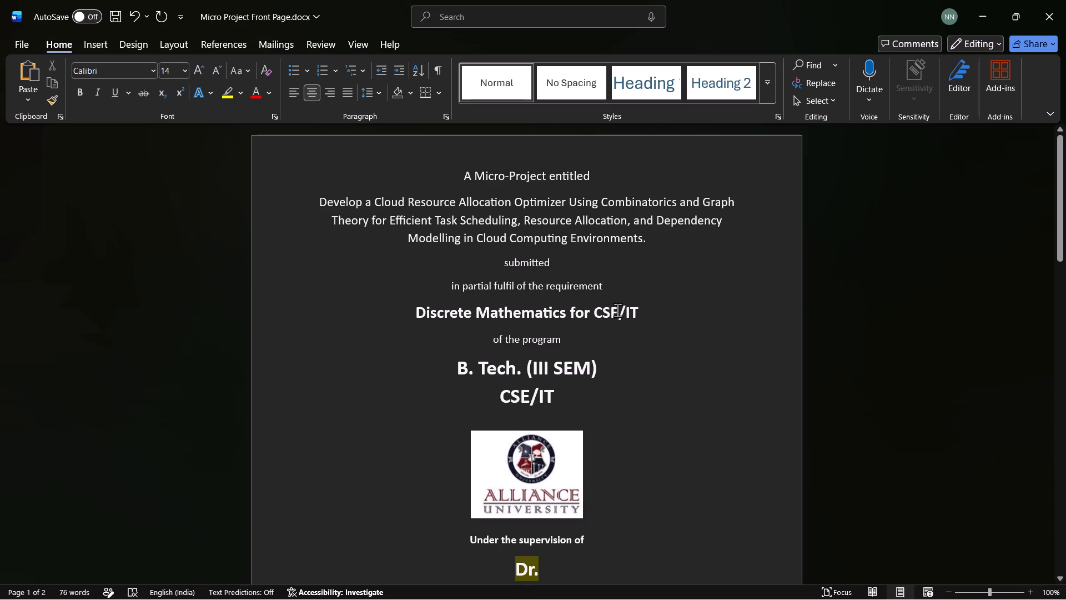
Enter the supervisor's name in capitals after "Dr." below "Under the supervision of".
scroll(577, 436, "down", 1)
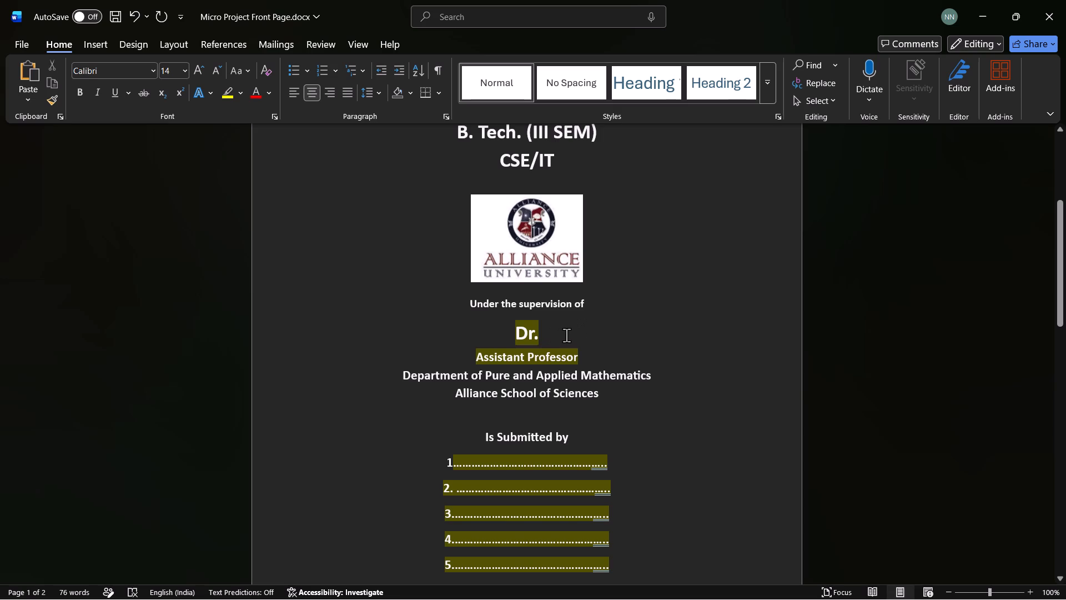
left_click(566, 335)
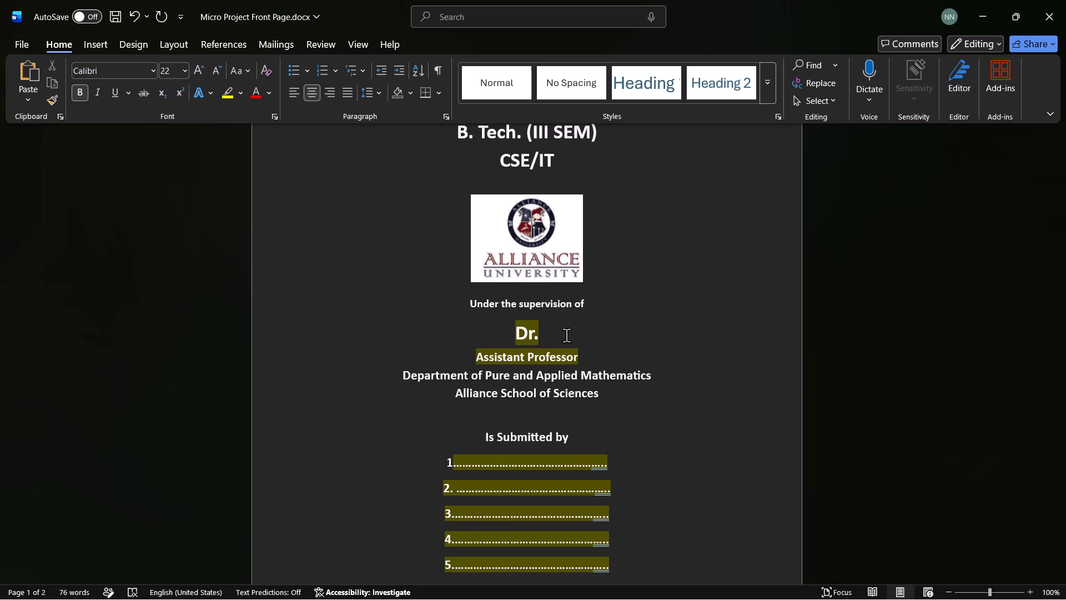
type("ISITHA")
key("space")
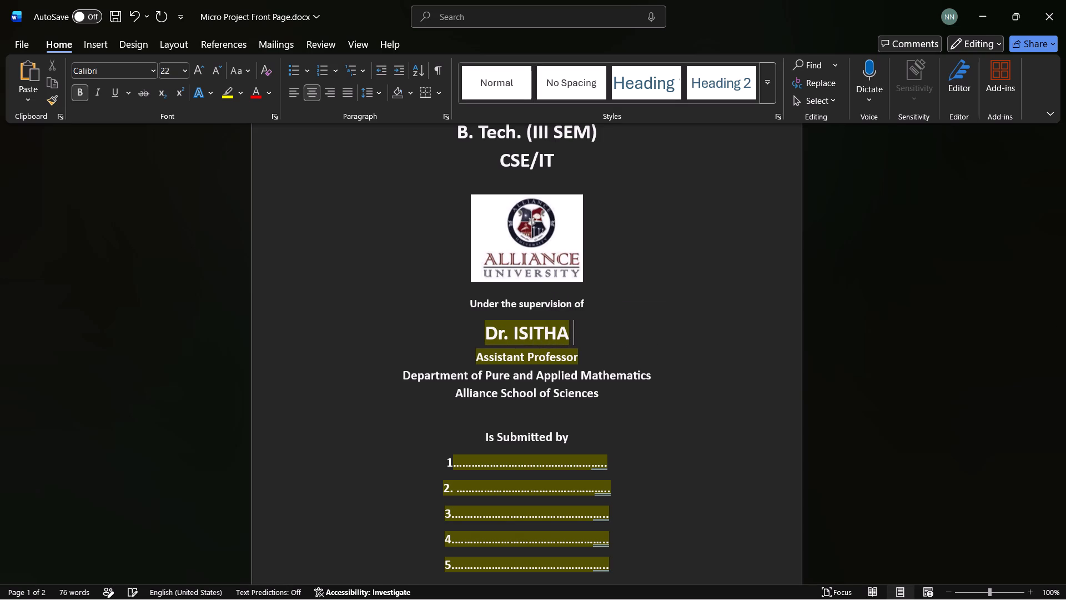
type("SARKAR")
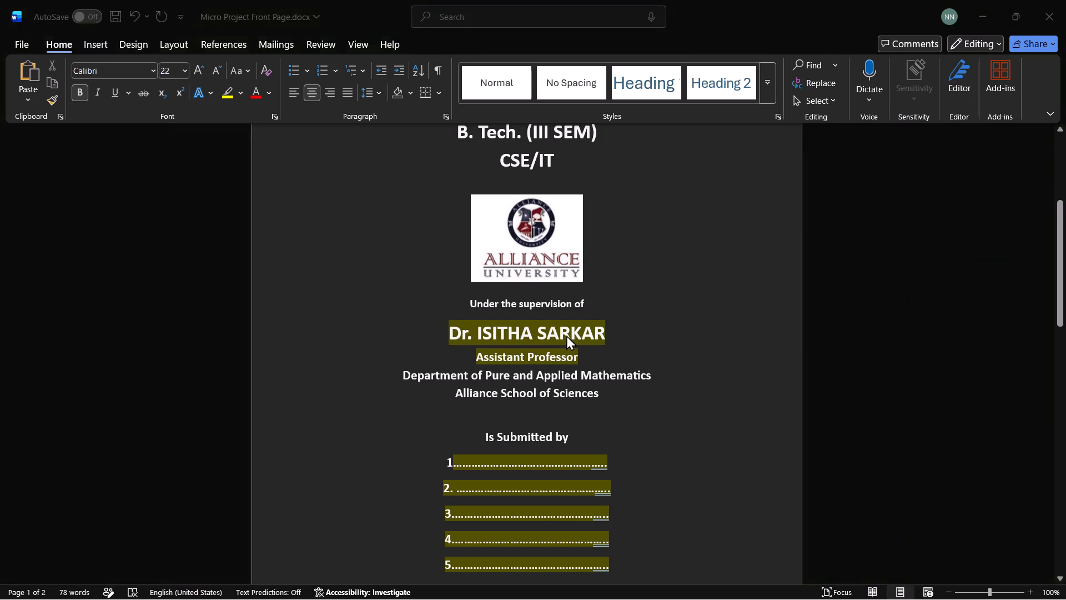
Switch to the Chrome window with the Alliance student page showing the front page template.
left_click(452, 303)
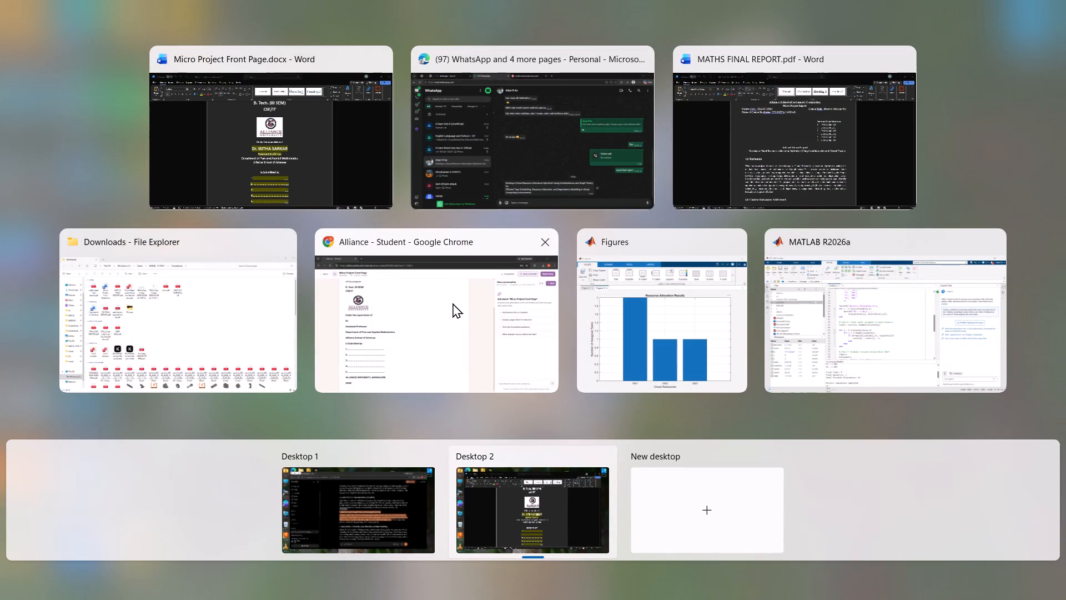
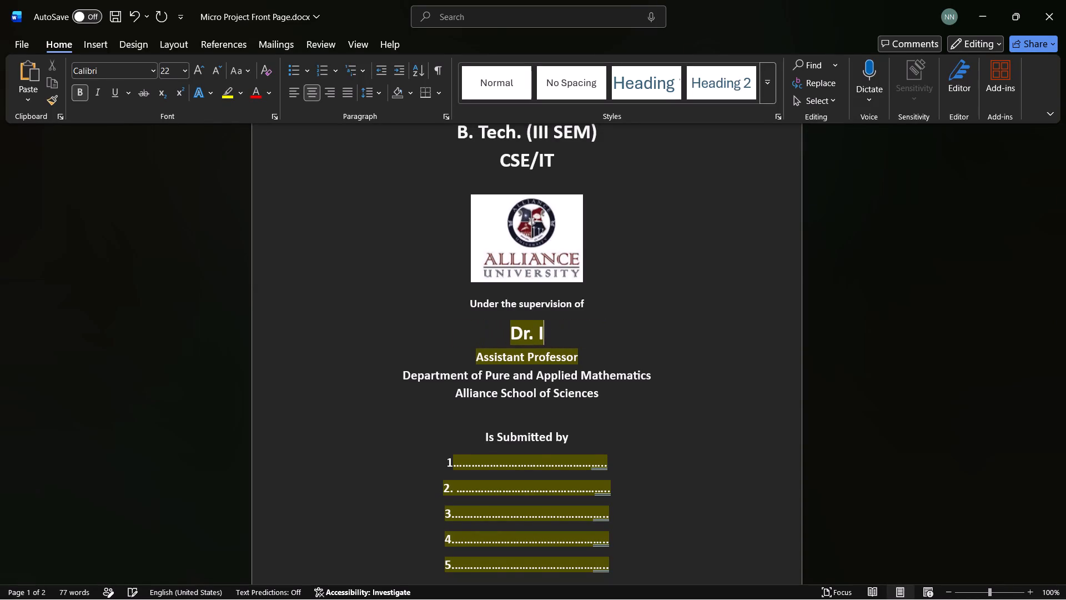
Paste the supervisor's name in the "Dr." line below "Under the supervision of".
key("ctrl+v")
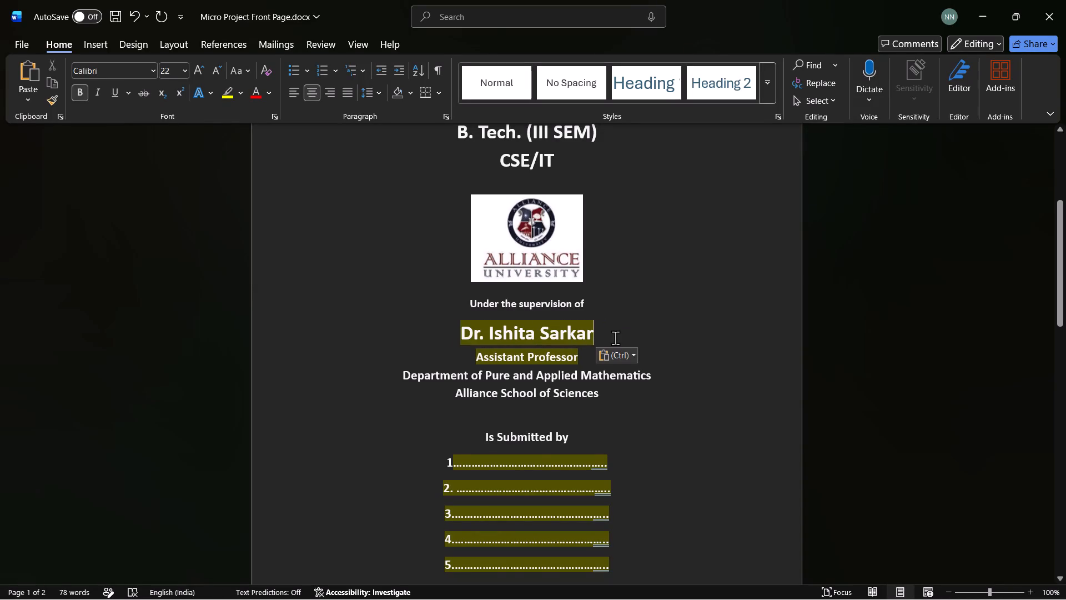
Set the font of the supervisor's name line, including "Dr.", to Times New Roman.
left_click_drag(603, 329, 446, 329)
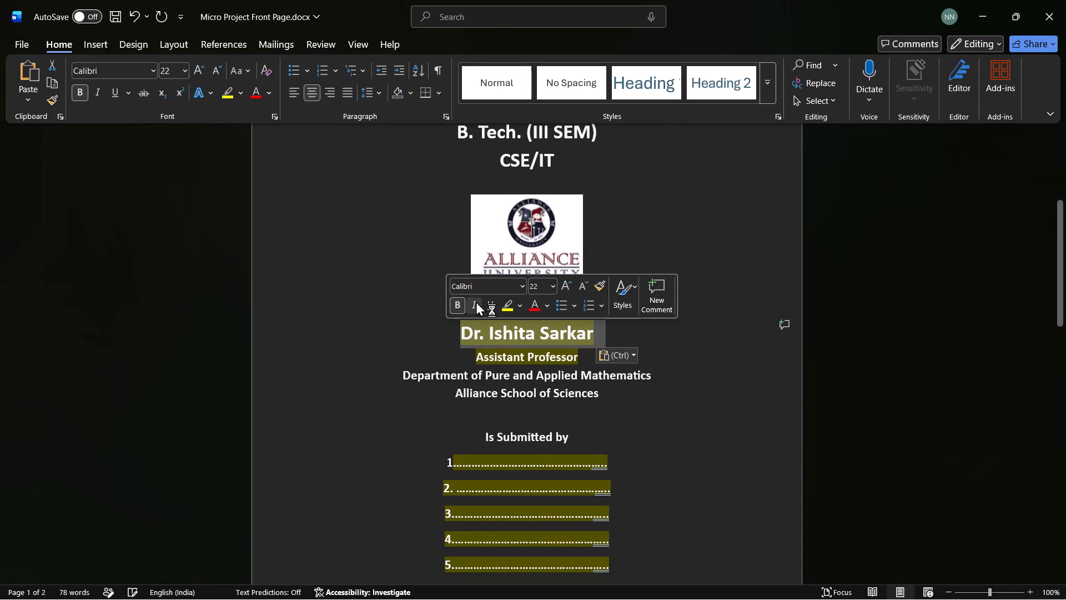
left_click(480, 287)
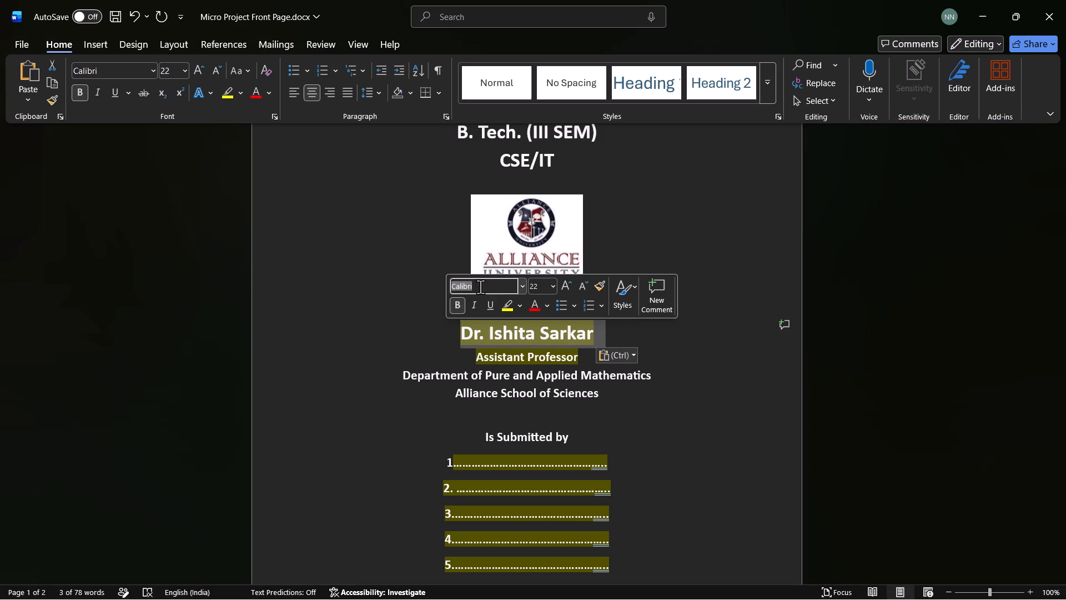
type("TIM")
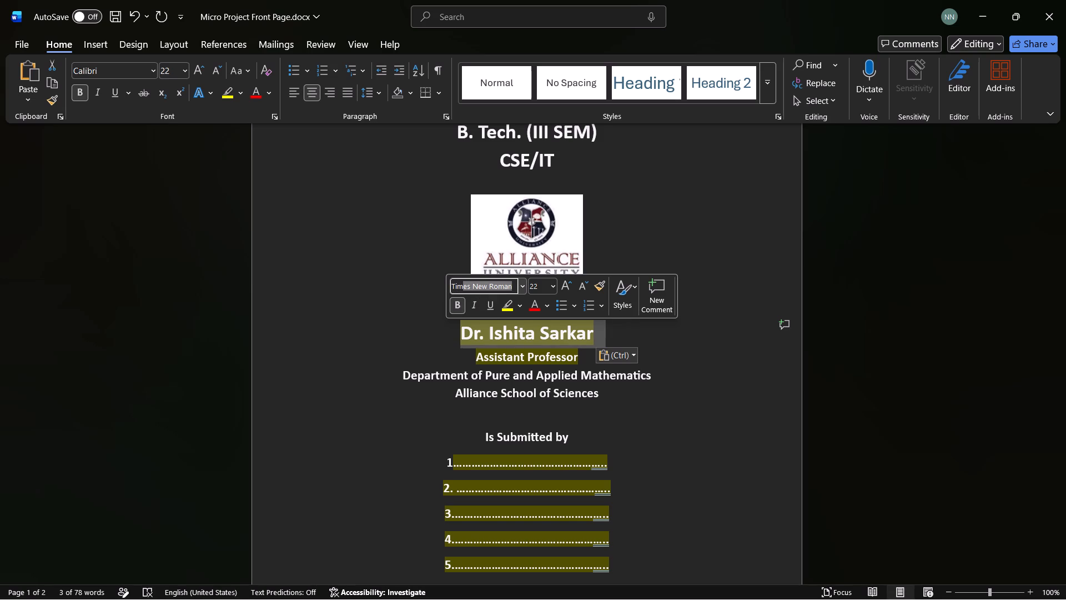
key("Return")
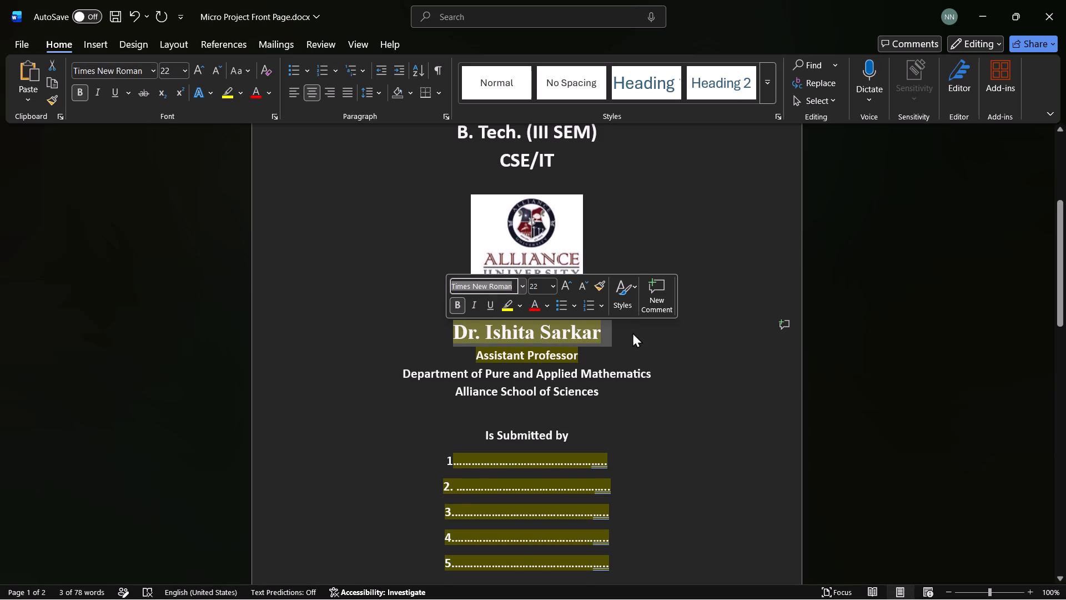
left_click(649, 332)
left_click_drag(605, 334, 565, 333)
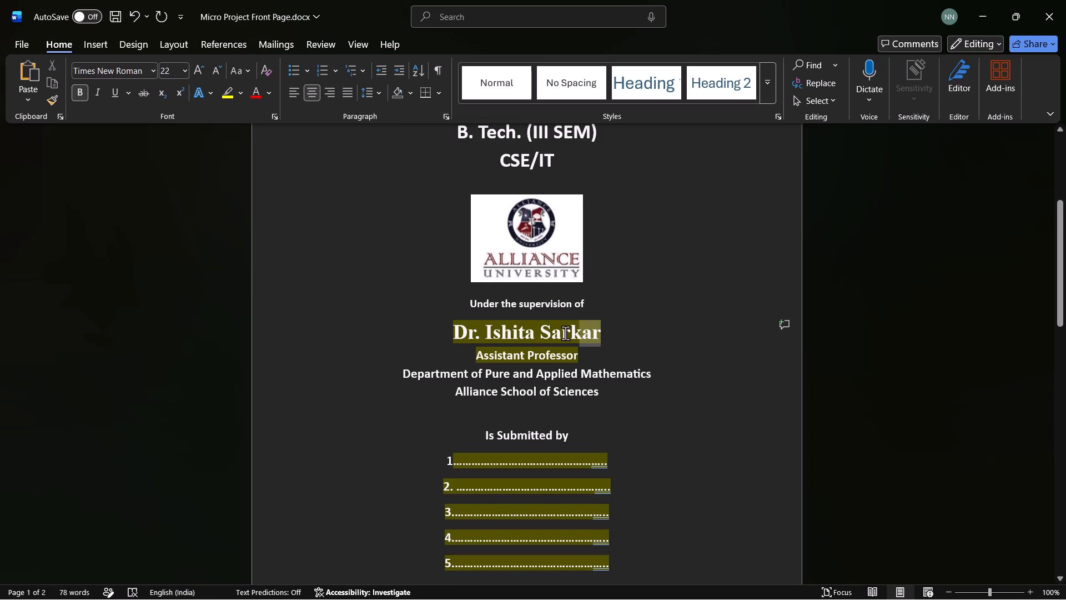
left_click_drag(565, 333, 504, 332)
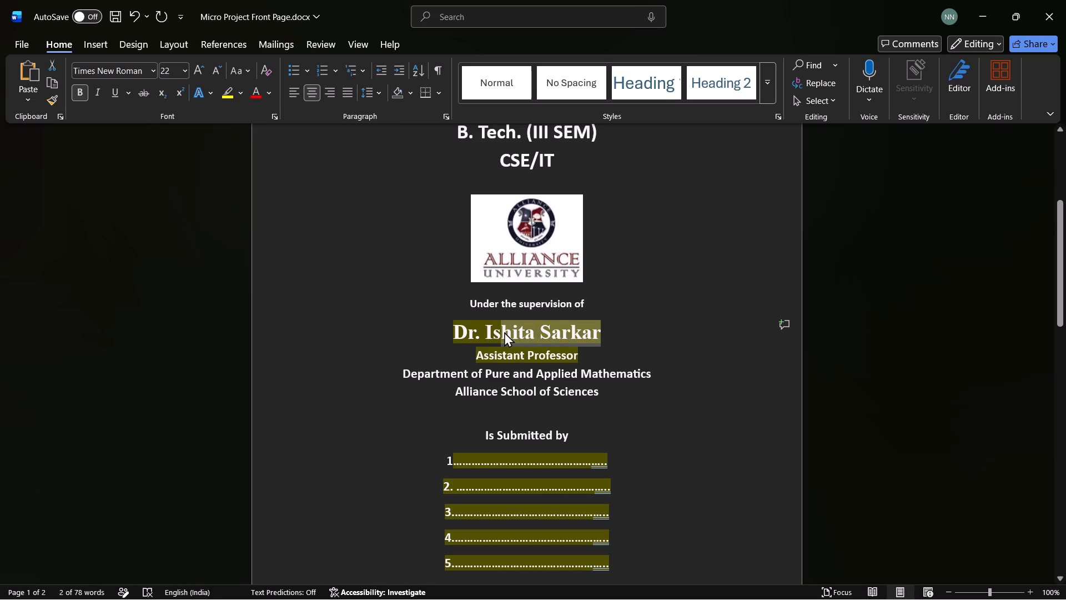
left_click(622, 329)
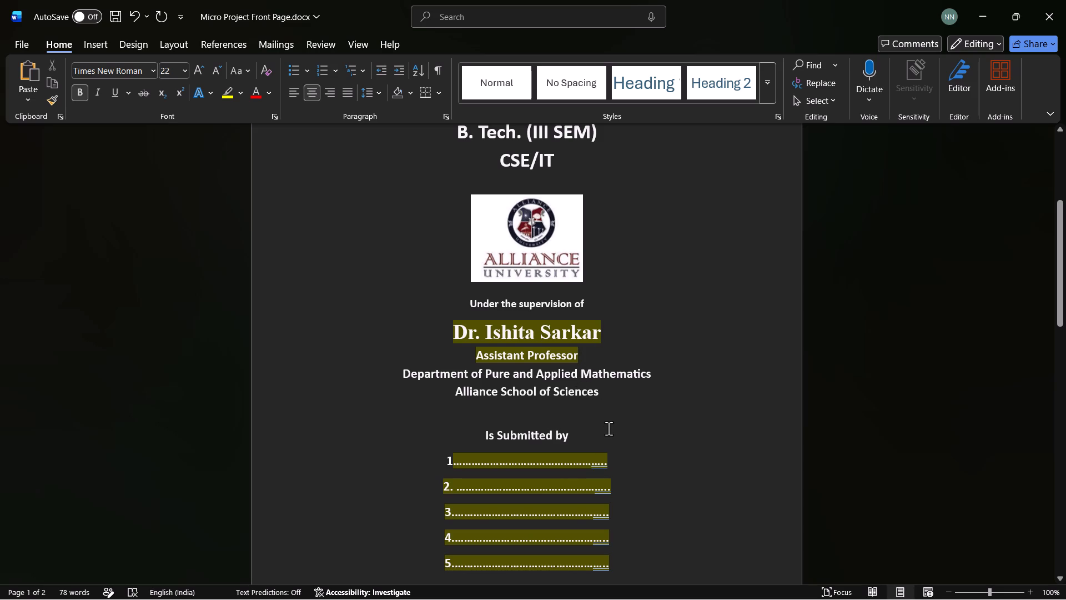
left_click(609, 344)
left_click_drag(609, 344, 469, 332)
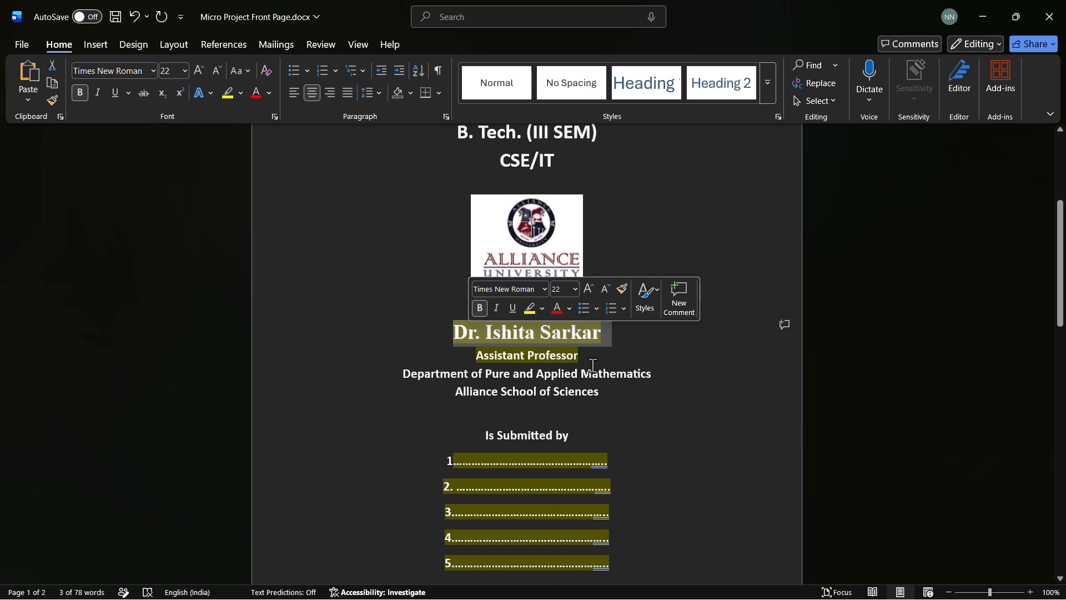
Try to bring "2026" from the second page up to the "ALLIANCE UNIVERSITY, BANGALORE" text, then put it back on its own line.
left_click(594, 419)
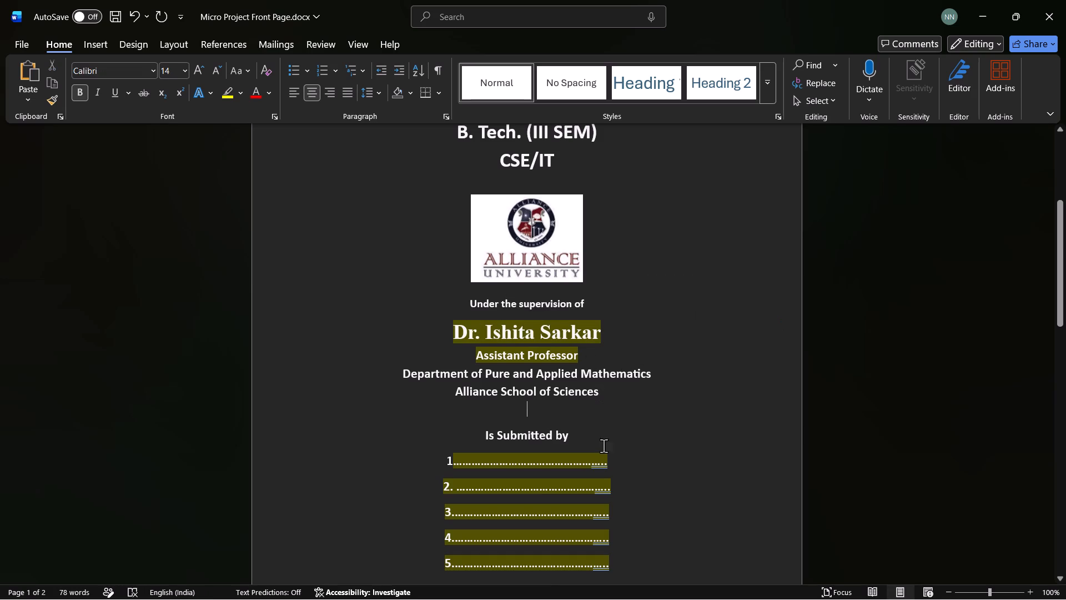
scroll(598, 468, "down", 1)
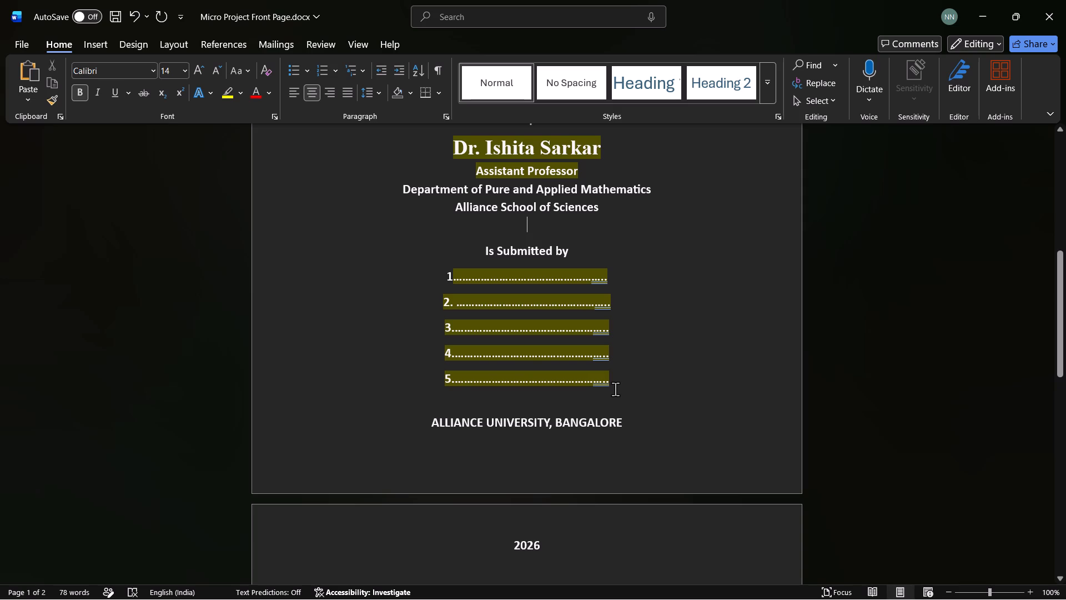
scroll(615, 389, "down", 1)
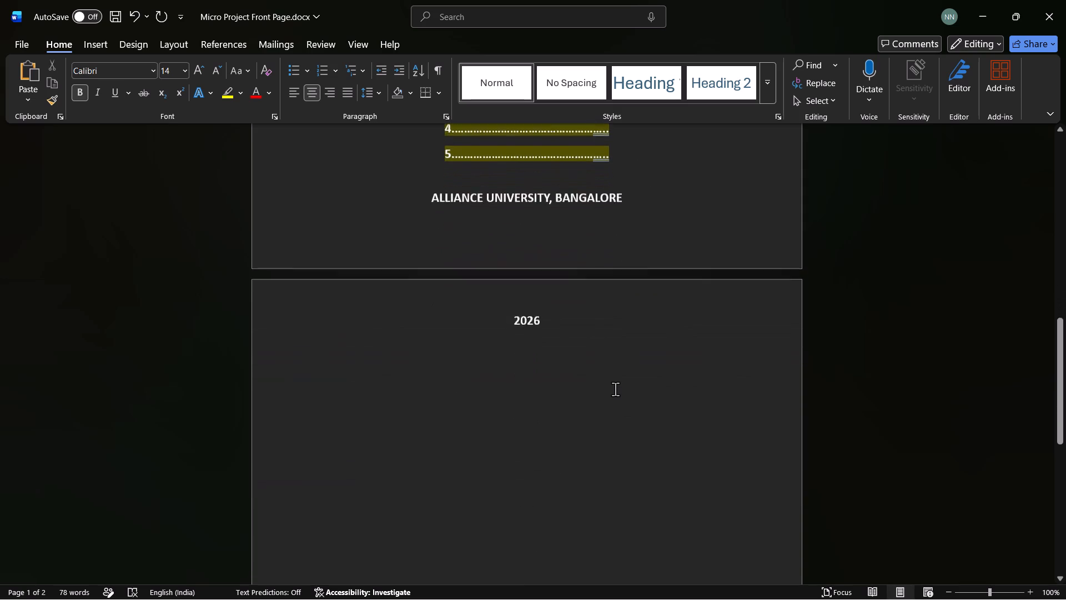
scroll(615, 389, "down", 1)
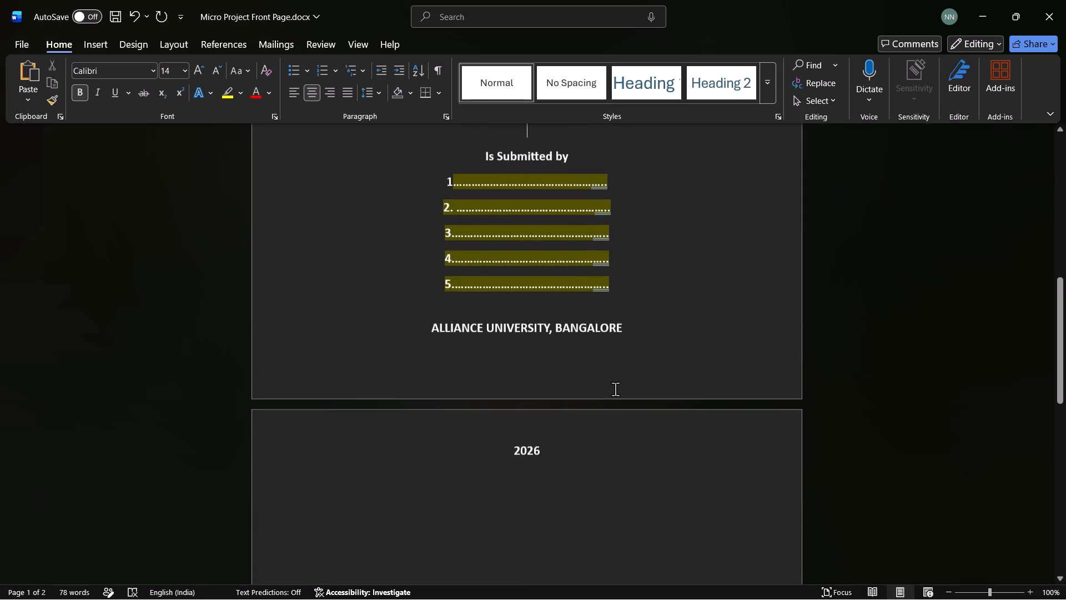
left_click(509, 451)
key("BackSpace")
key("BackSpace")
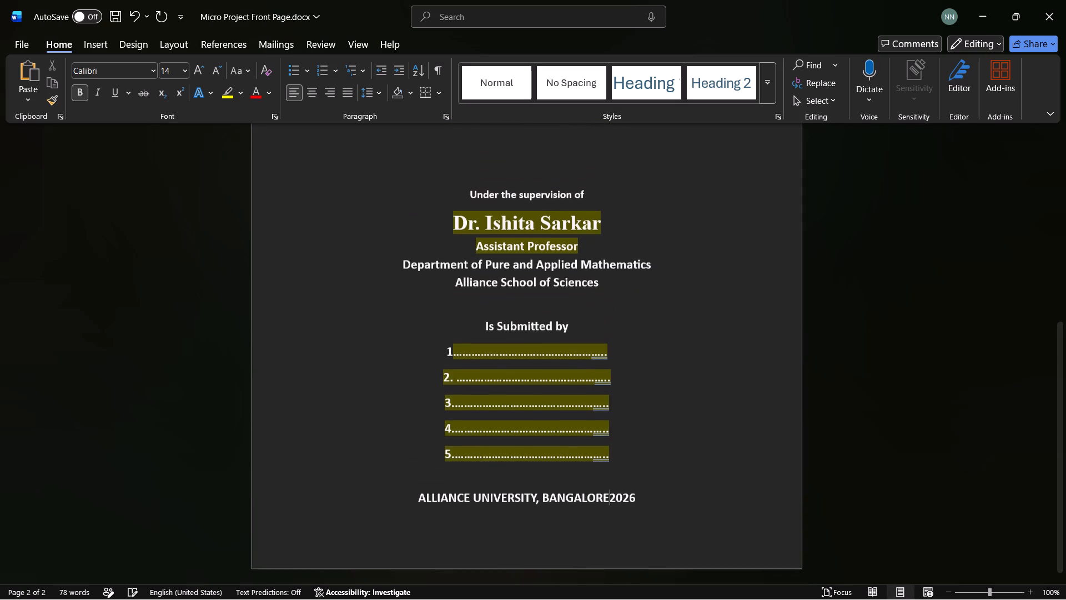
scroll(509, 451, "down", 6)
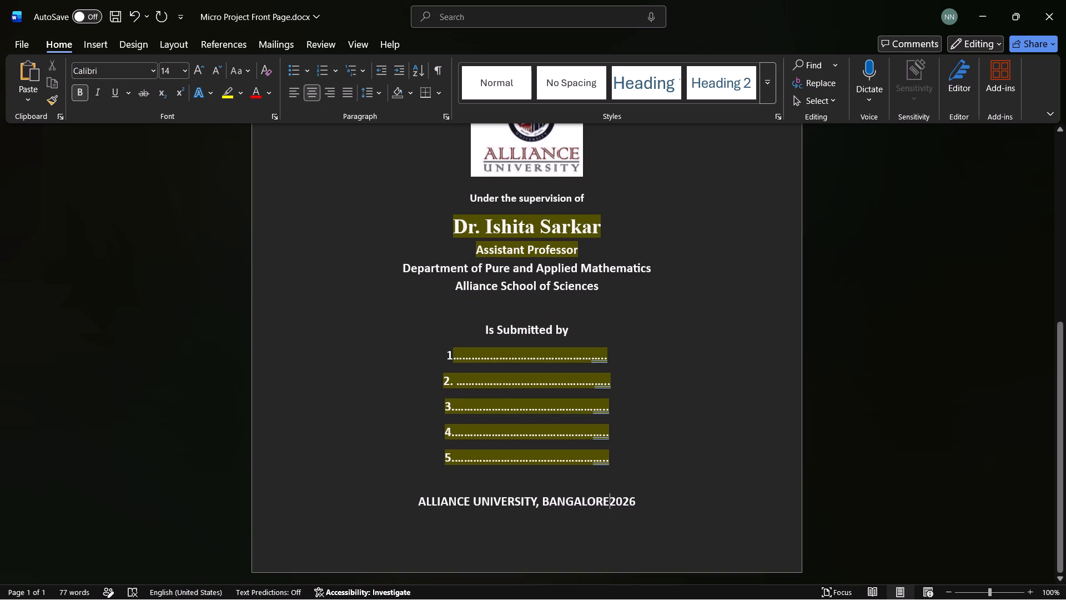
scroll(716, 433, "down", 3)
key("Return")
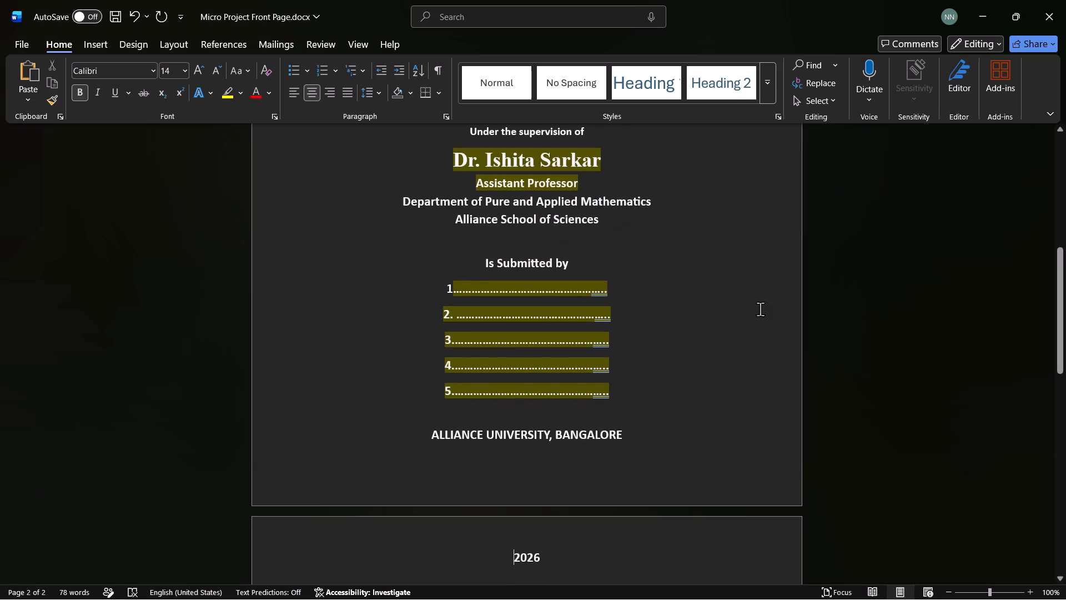
Delete the five numbered dotted placeholder lines below "Is Submitted by".
scroll(760, 309, "up", 2)
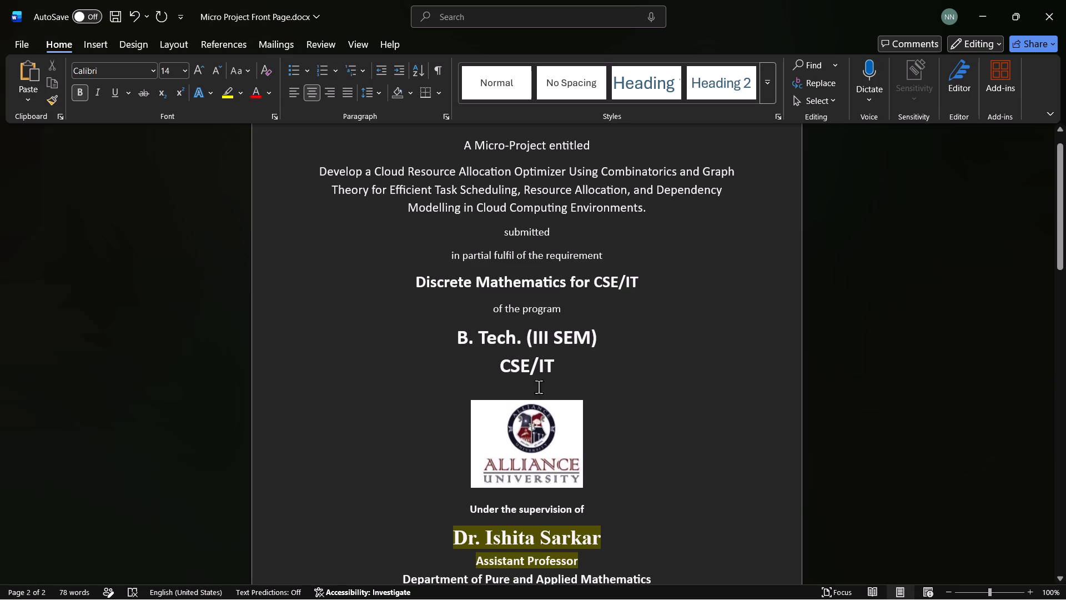
scroll(538, 391, "down", 2)
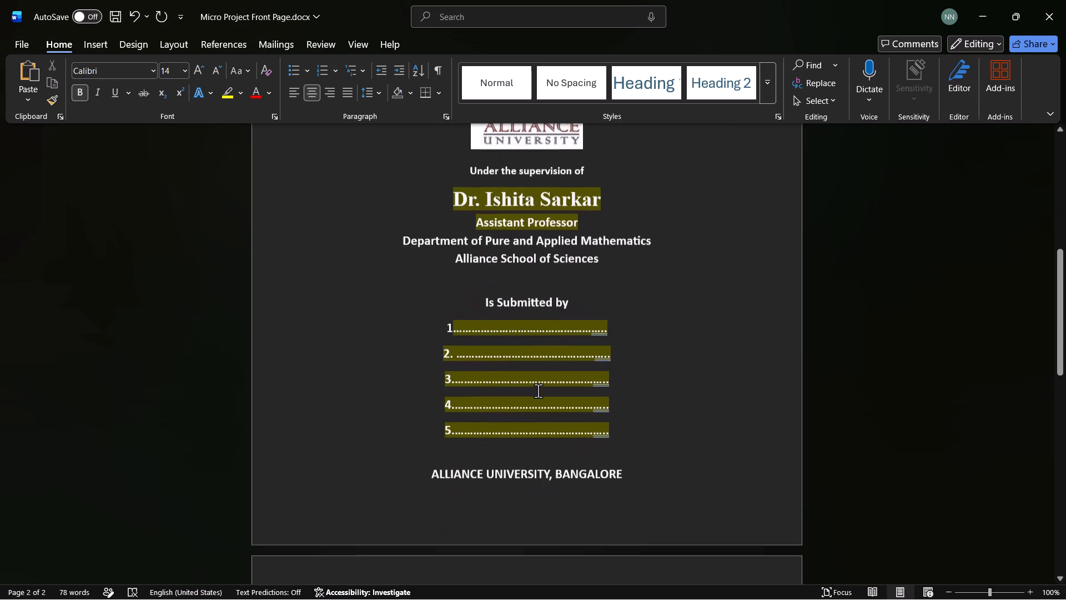
scroll(538, 391, "down", 1)
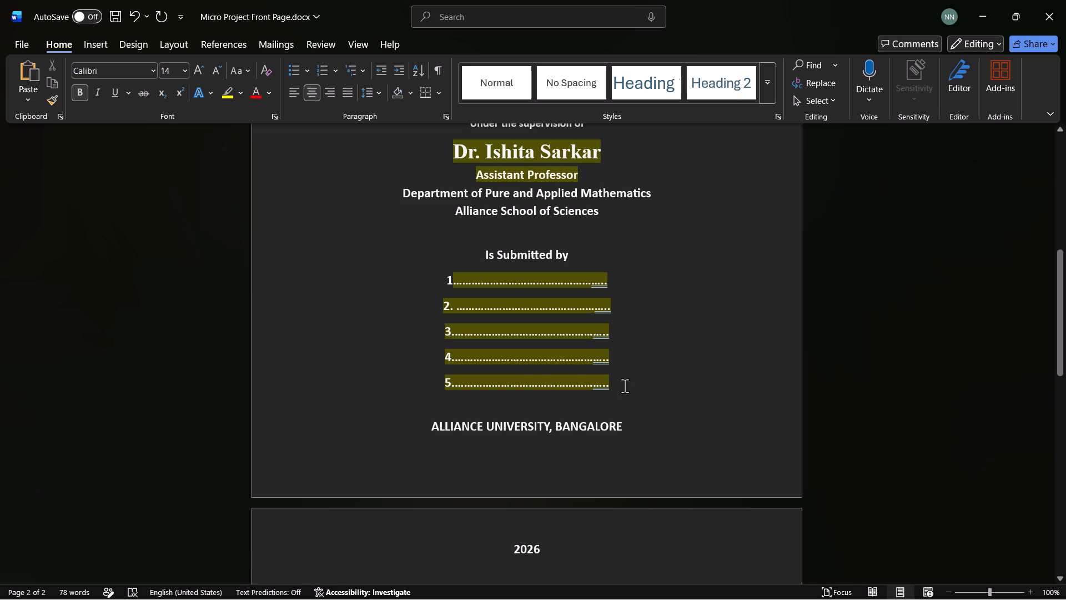
left_click_drag(621, 386, 461, 285)
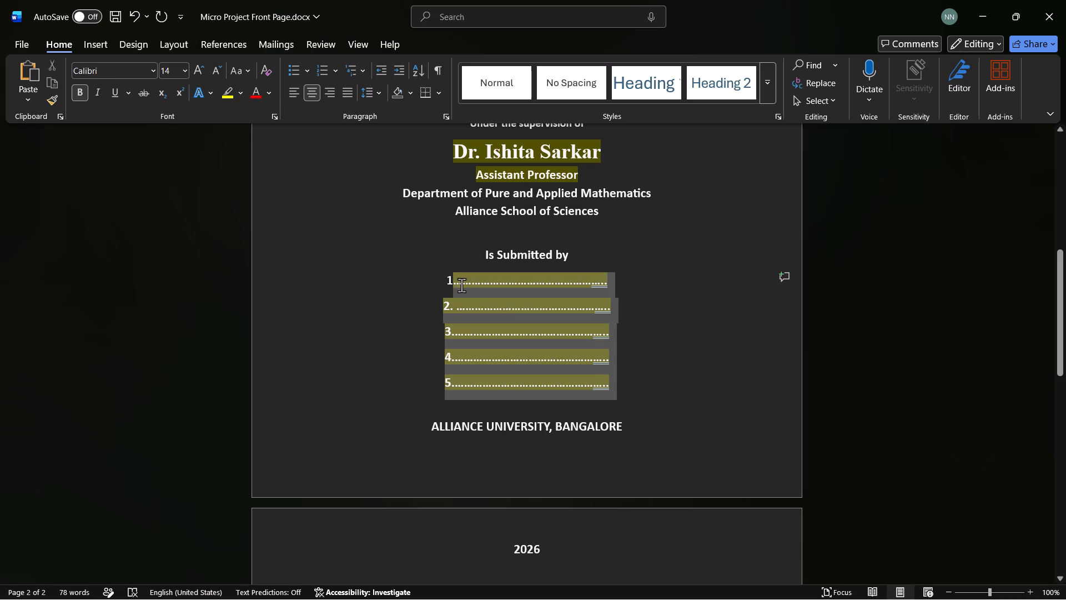
left_click_drag(461, 285, 441, 279)
key("BackSpace")
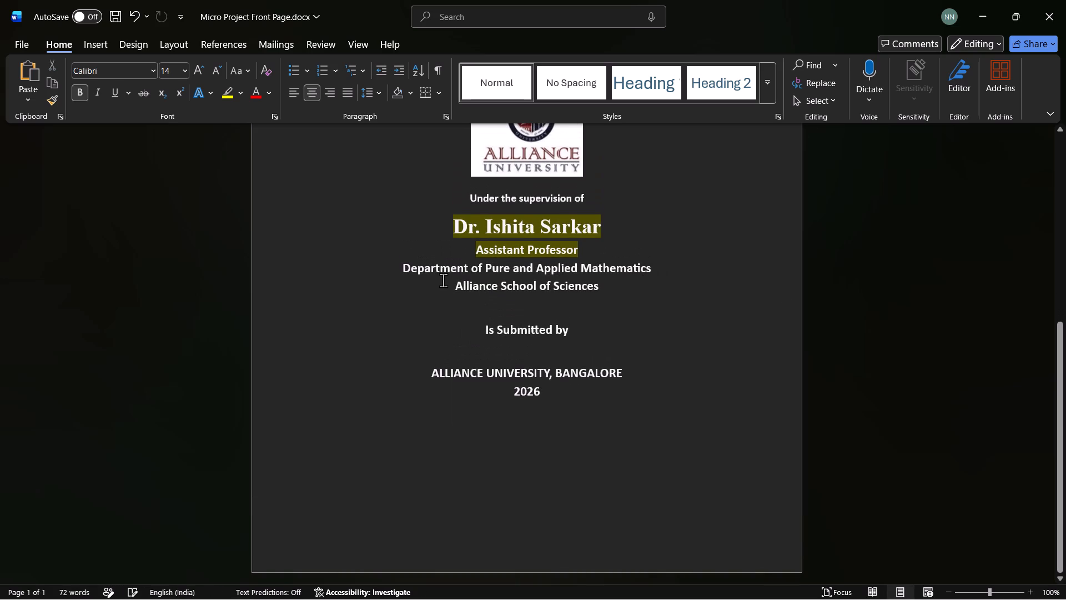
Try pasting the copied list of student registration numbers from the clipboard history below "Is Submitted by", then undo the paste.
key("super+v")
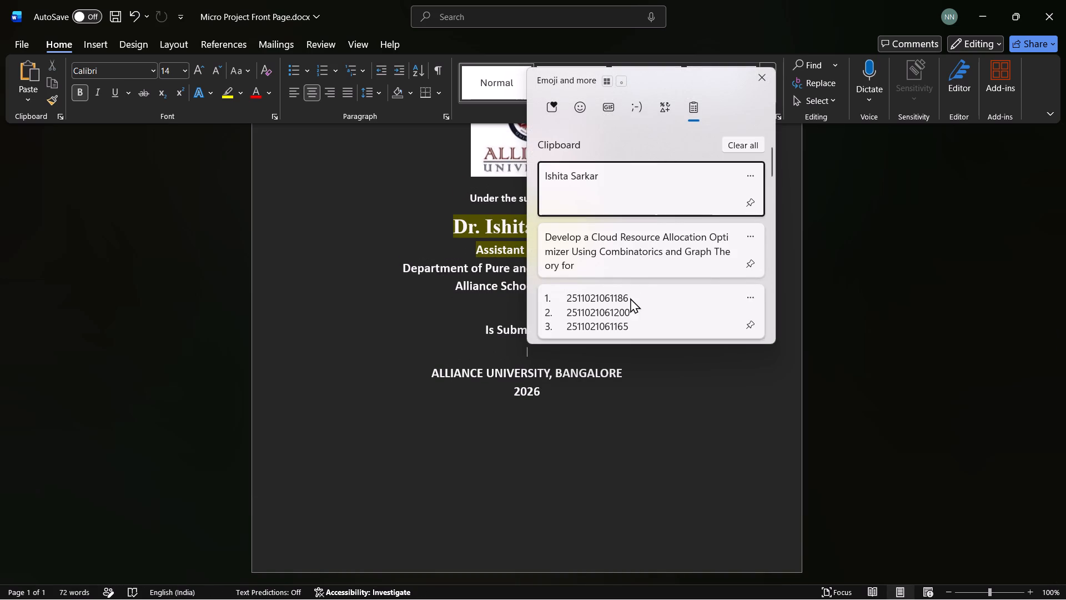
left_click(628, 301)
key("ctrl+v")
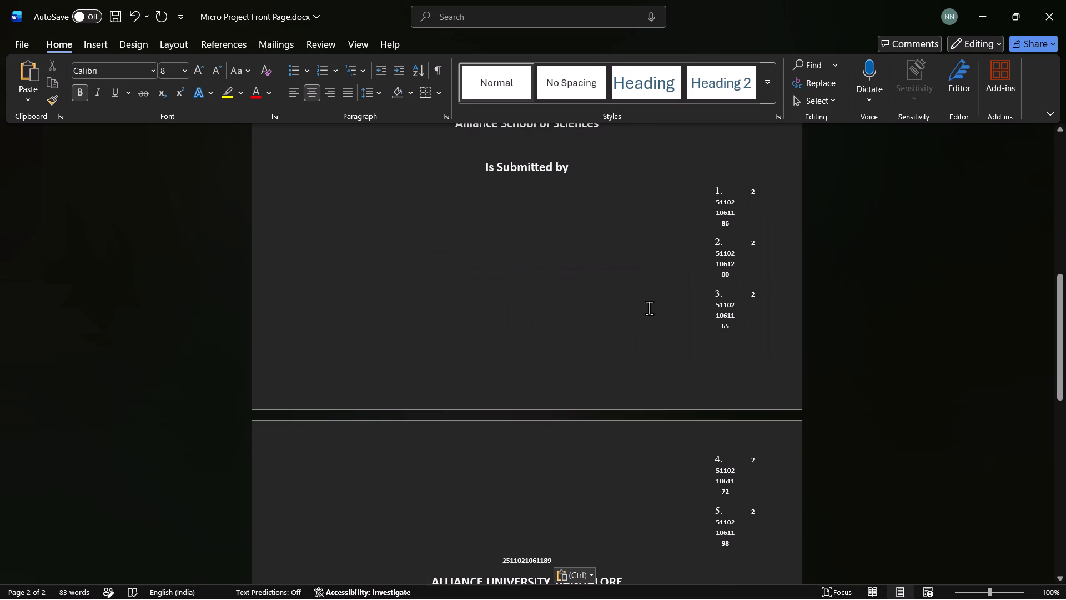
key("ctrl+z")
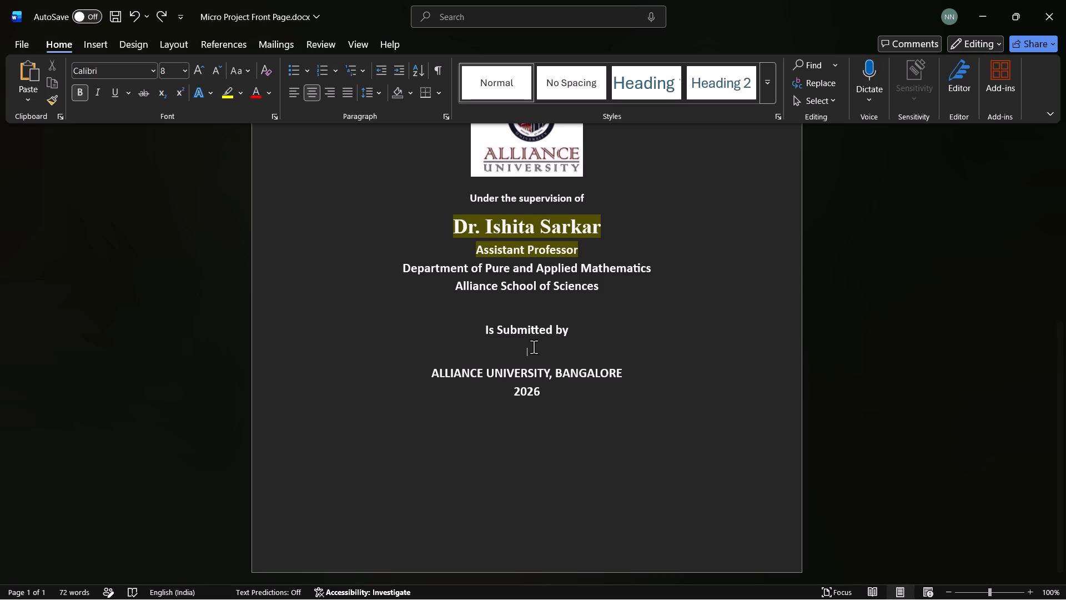
Enter the first student's registration number as item 1 at font size 12 on the line below "Is Submitted by".
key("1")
key("BackSpace")
left_click(171, 67)
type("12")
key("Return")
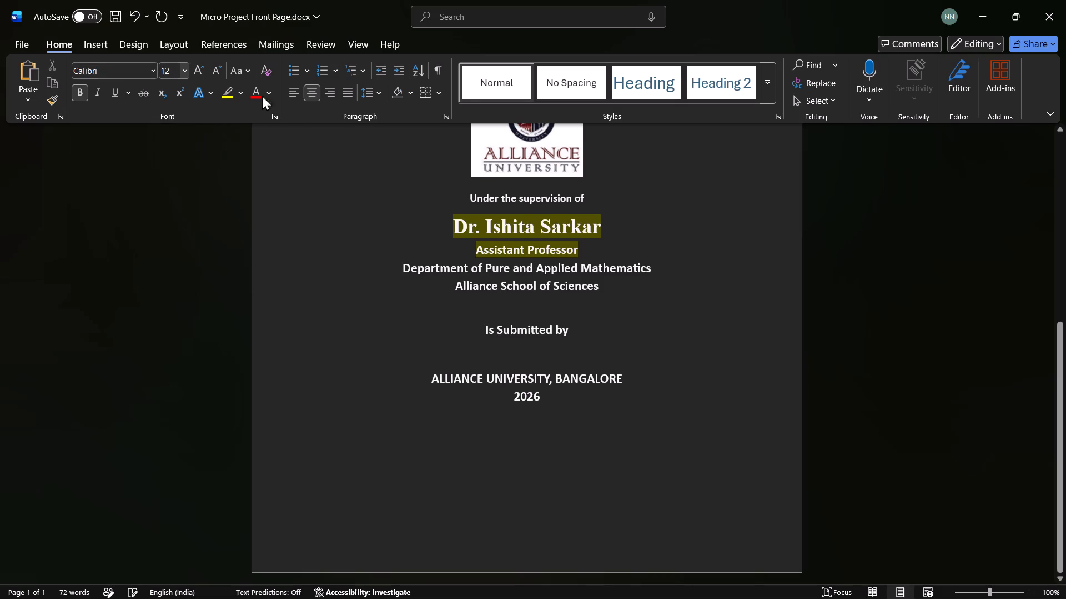
left_click(539, 359)
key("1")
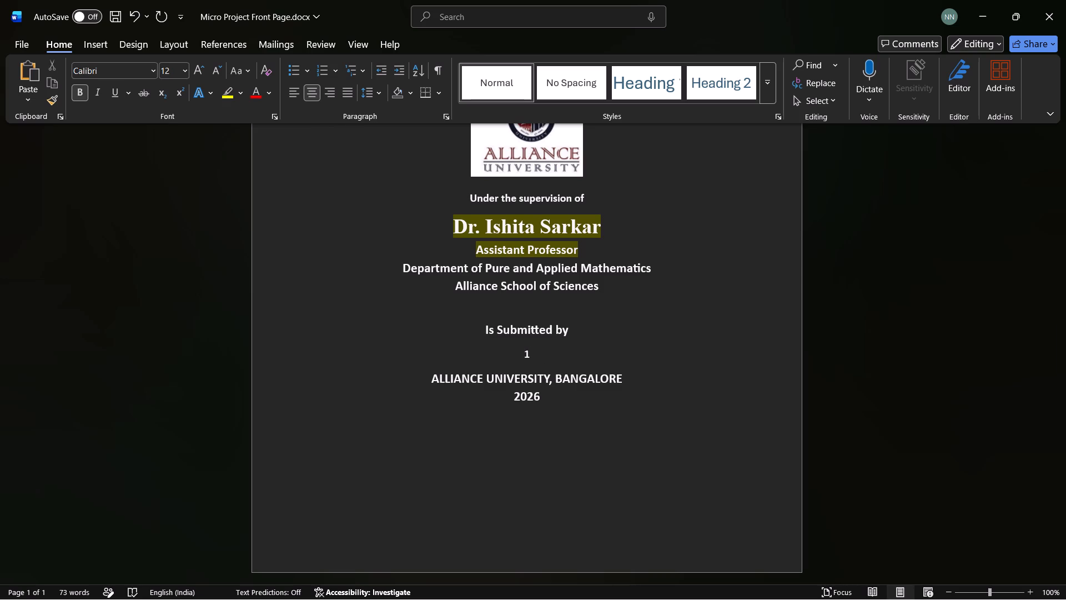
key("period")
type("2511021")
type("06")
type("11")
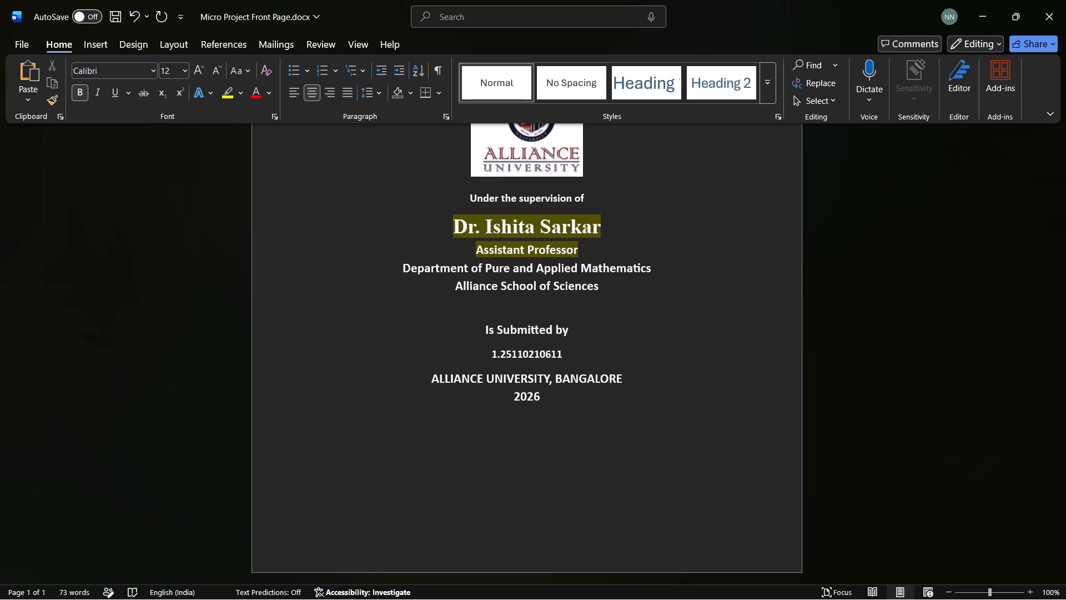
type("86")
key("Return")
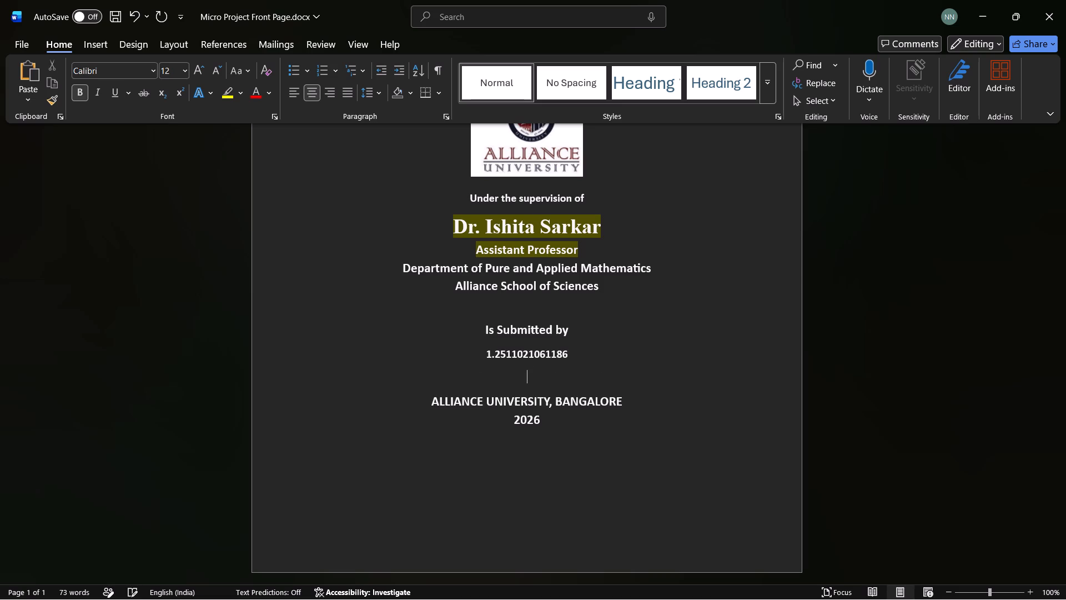
Enter the second student's registration number as item 2 on the line below the first.
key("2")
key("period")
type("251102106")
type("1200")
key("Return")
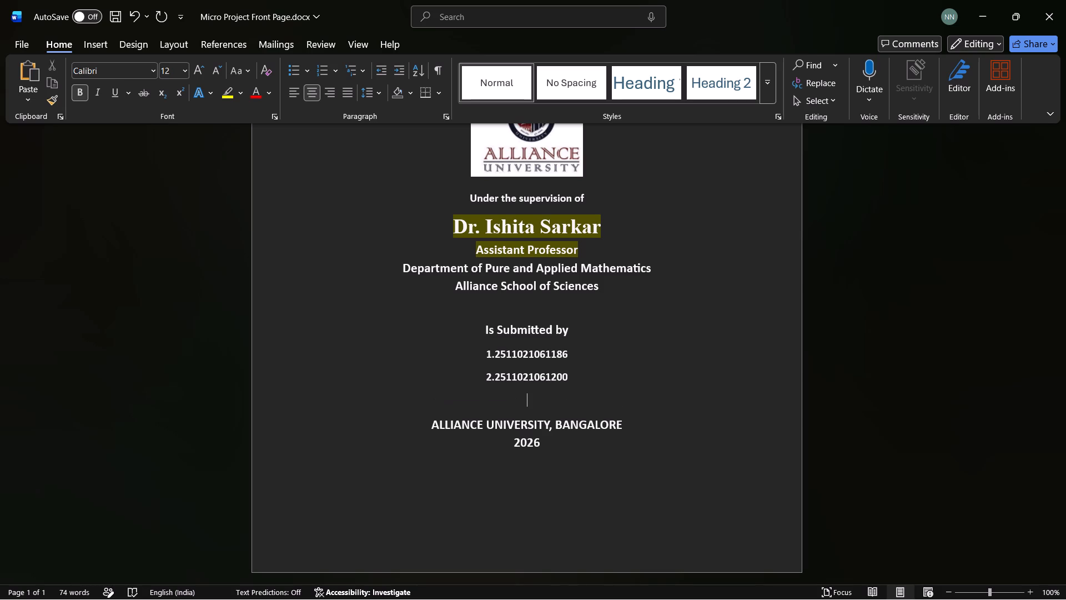
Enter the third student's registration number as item 3 on the line below the second.
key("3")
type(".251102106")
Replace the final digits of the registration numbers in entries 1 and 2 with those of the first and second students.
left_click(574, 373)
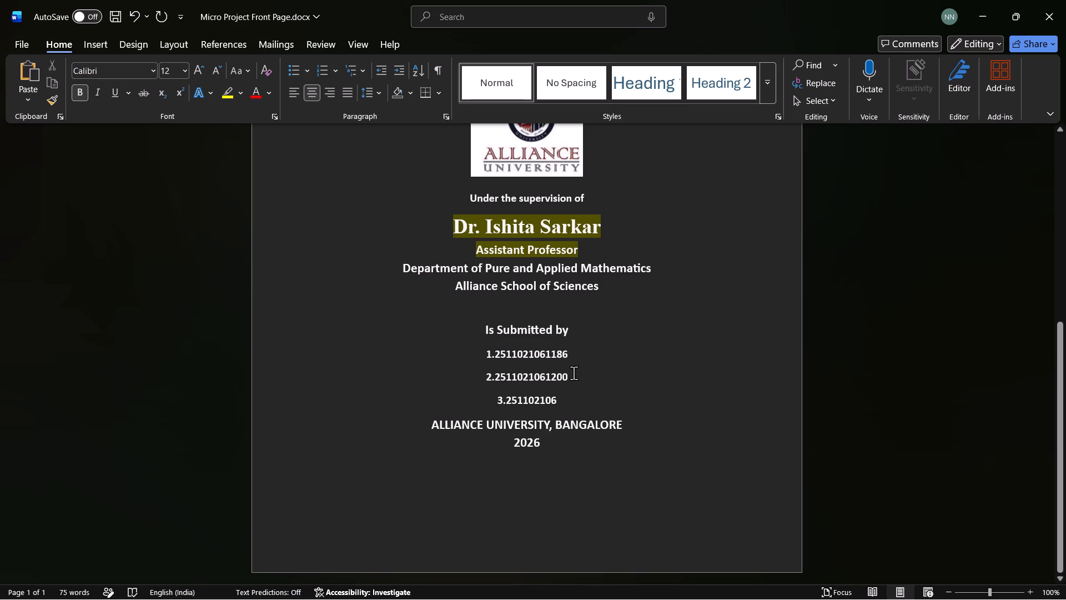
key("BackSpace")
key("BackSpace")
key("BackSpace")
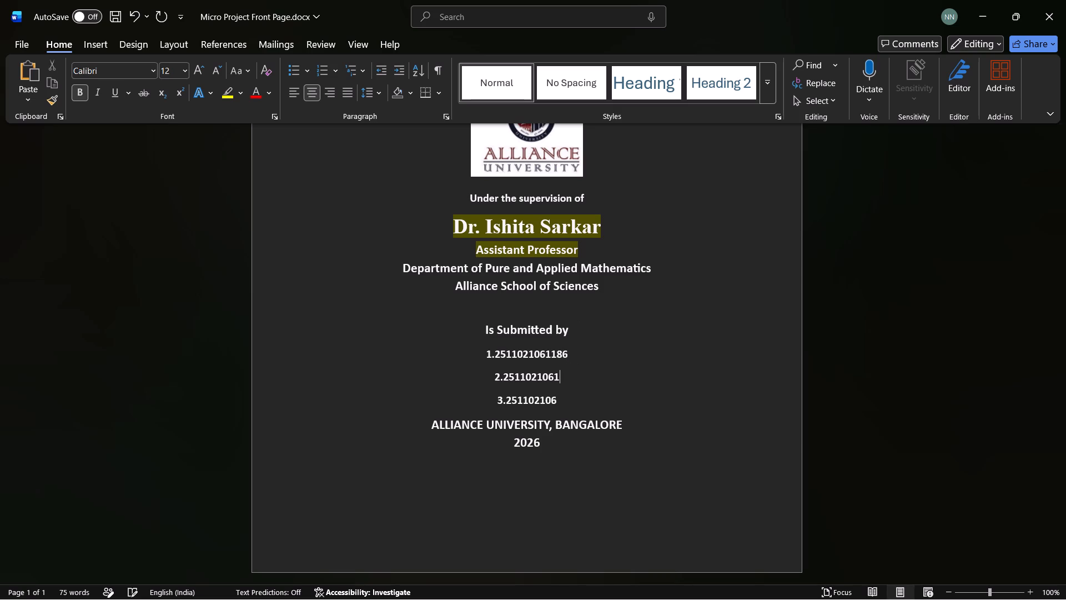
key("Up")
key("Right")
key("BackSpace")
key("BackSpace")
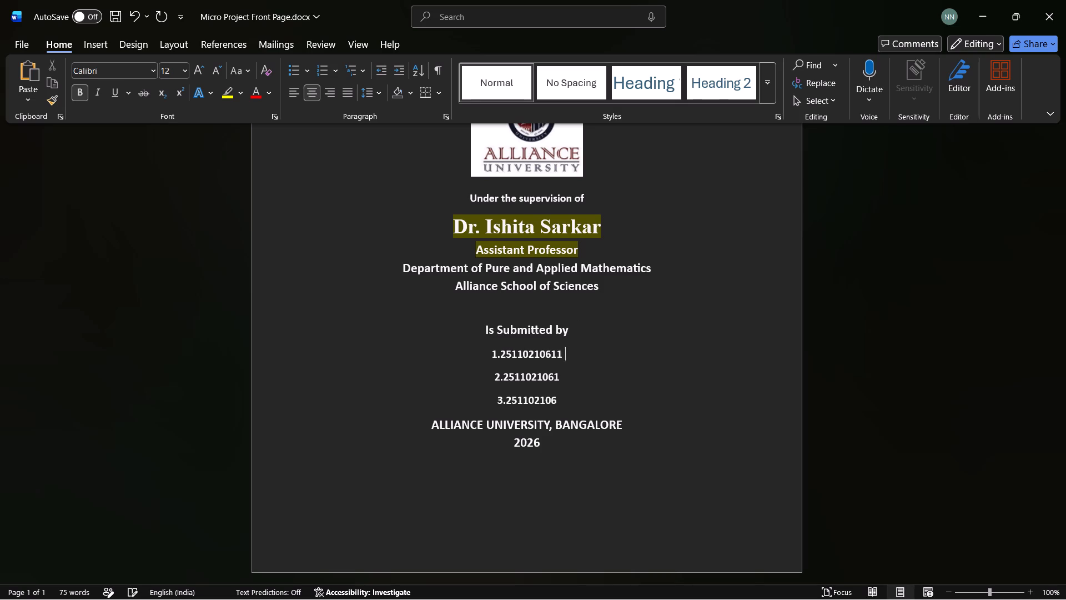
key("BackSpace")
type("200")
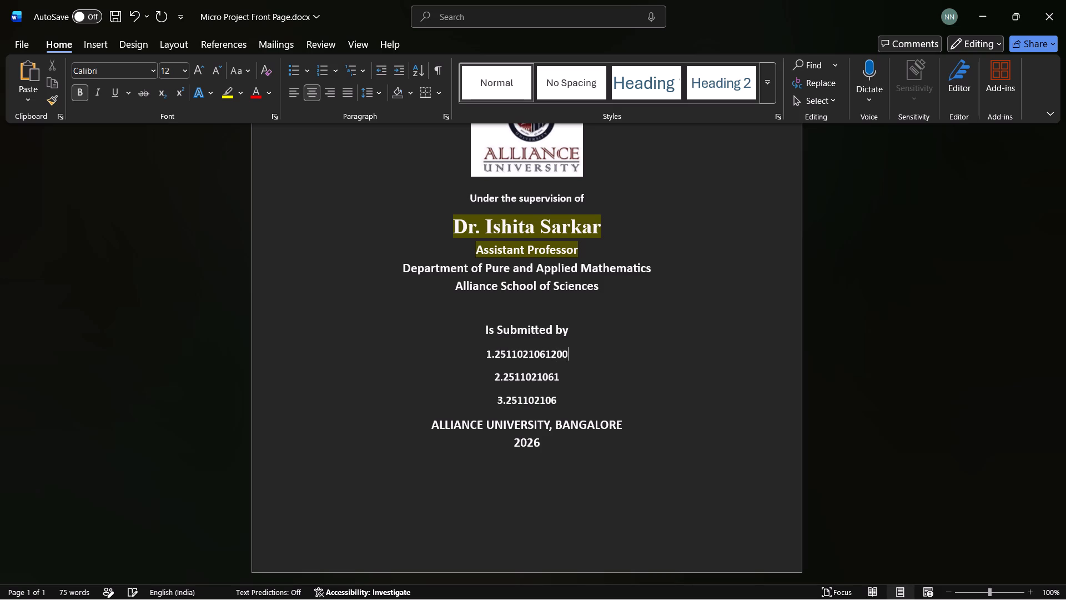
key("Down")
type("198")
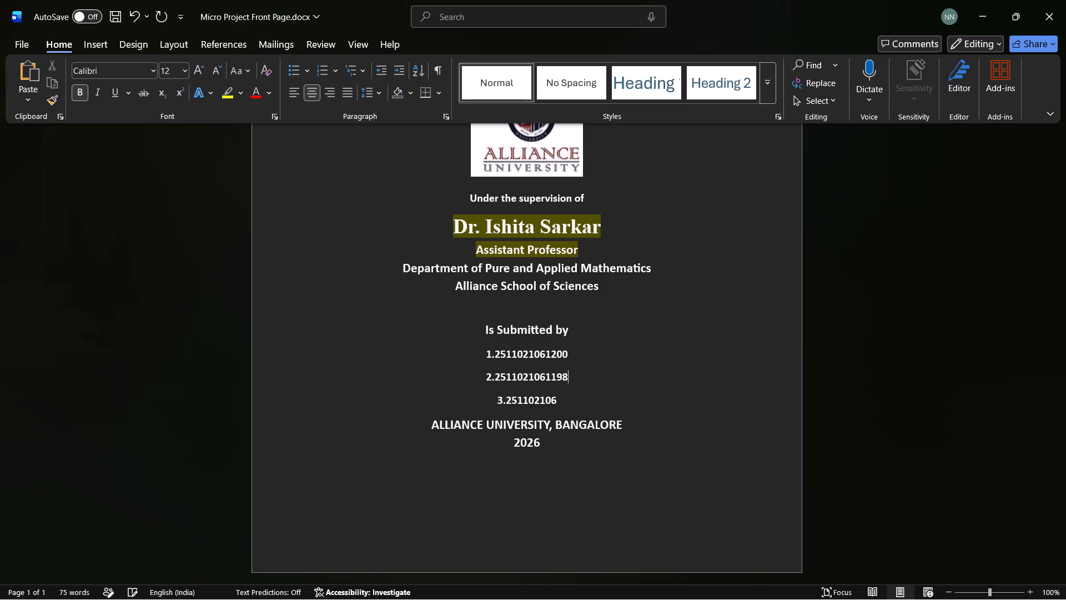
Complete entry 3 with the remaining digits of the third student's registration number.
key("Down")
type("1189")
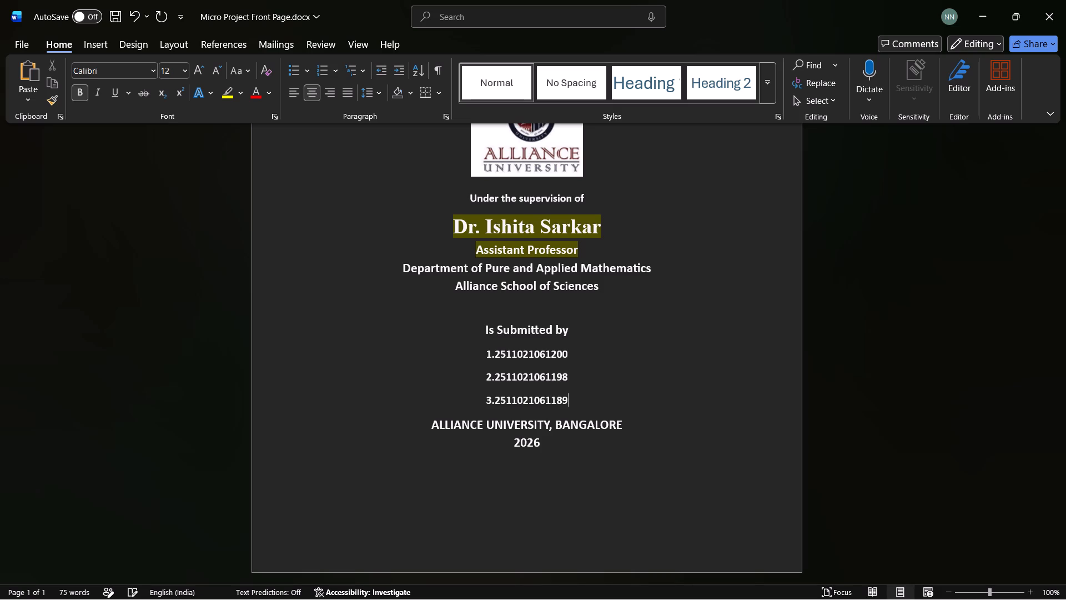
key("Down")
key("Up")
Add numbered entry 4 below the third with the fourth student's registration number.
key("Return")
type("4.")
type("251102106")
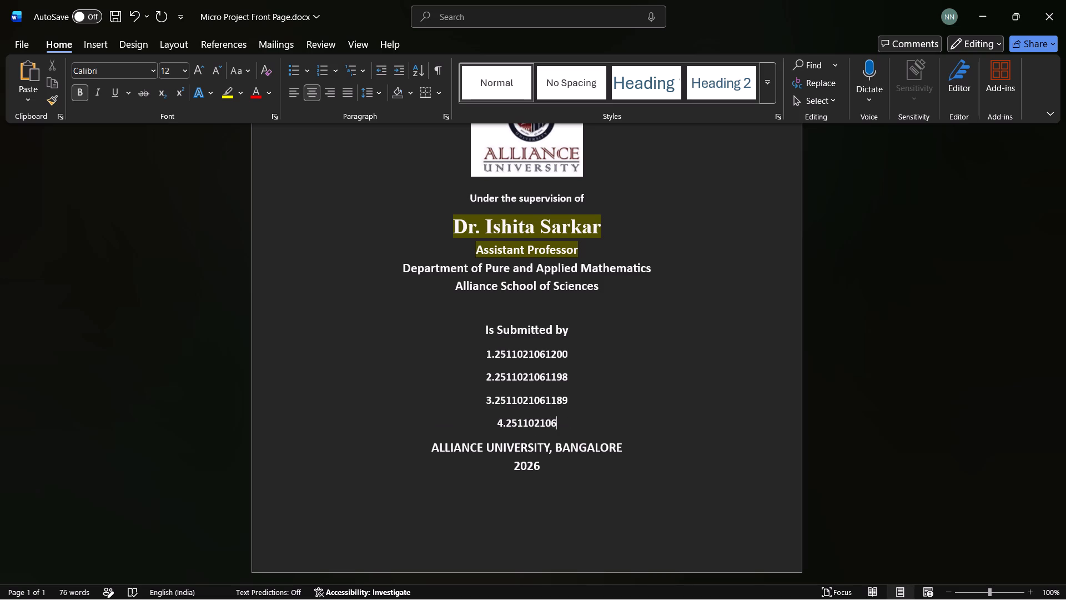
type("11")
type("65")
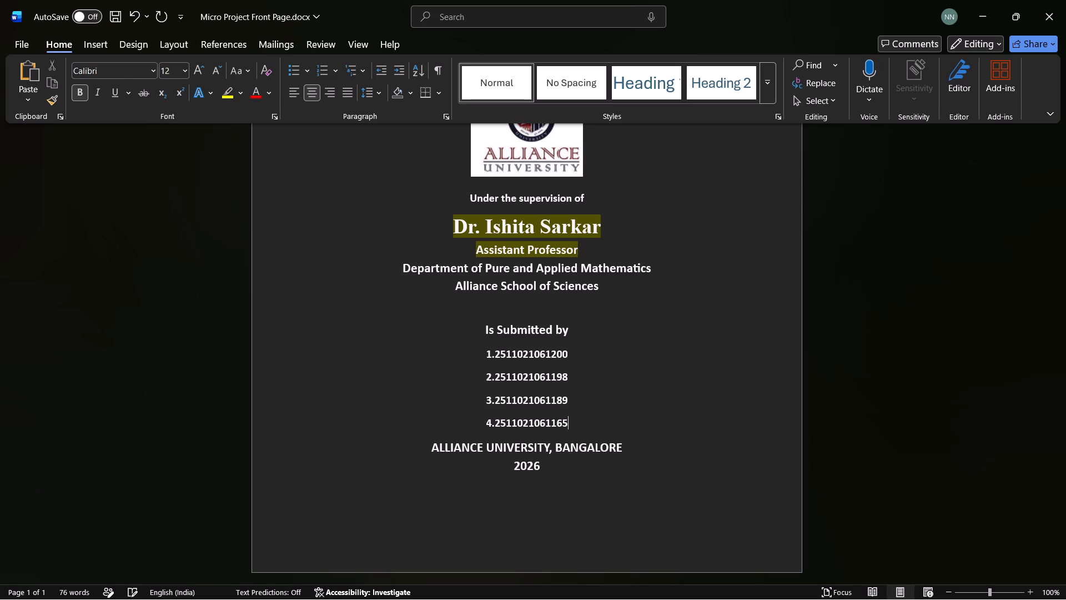
Add numbered entry 5 above "ALLIANCE UNIVERSITY, BANGALORE" with the fifth student's registration number.
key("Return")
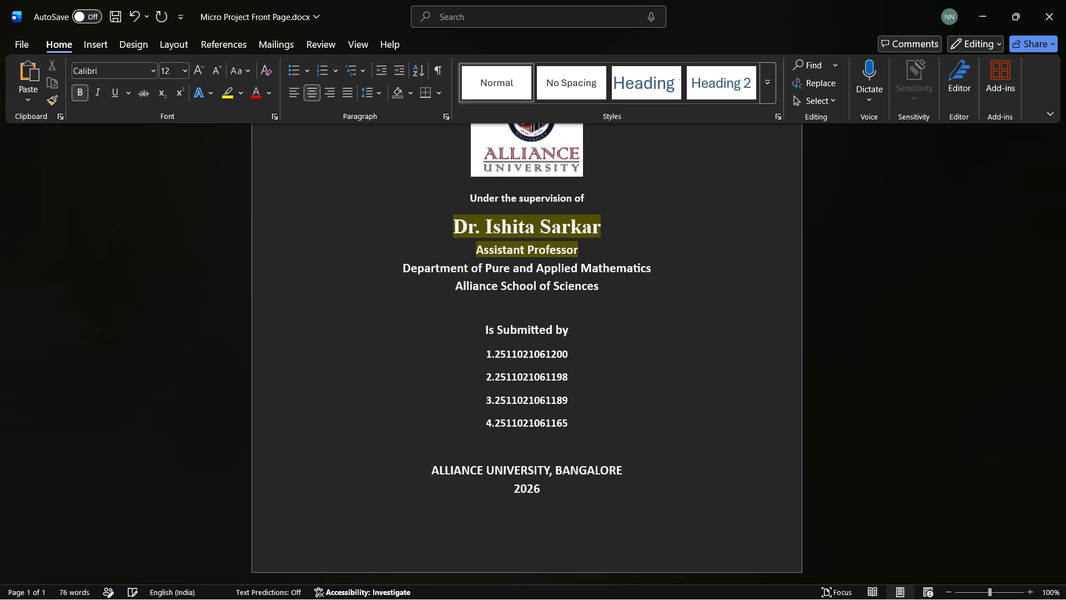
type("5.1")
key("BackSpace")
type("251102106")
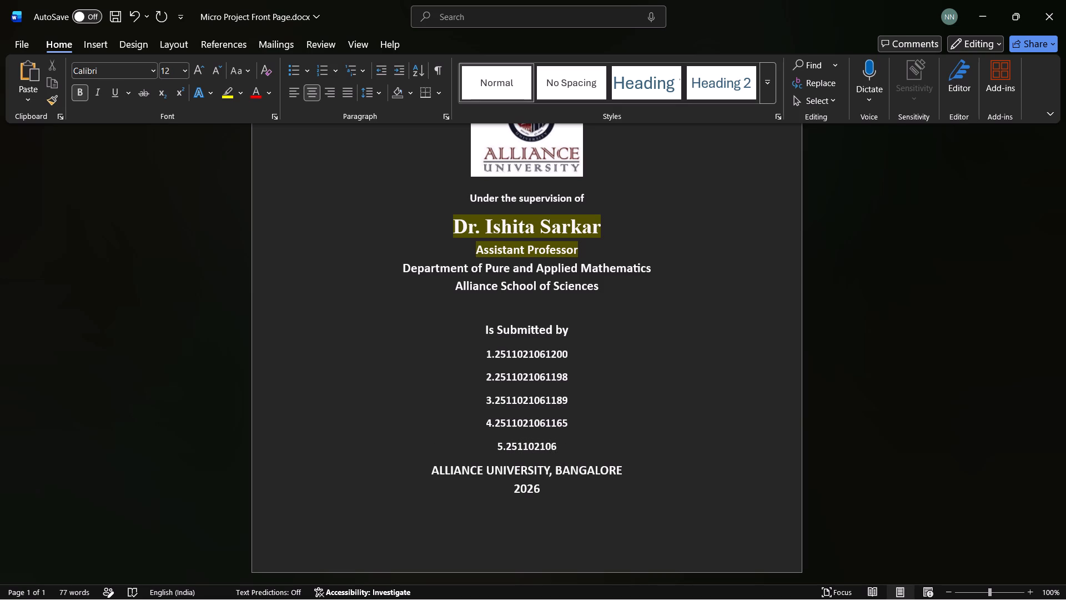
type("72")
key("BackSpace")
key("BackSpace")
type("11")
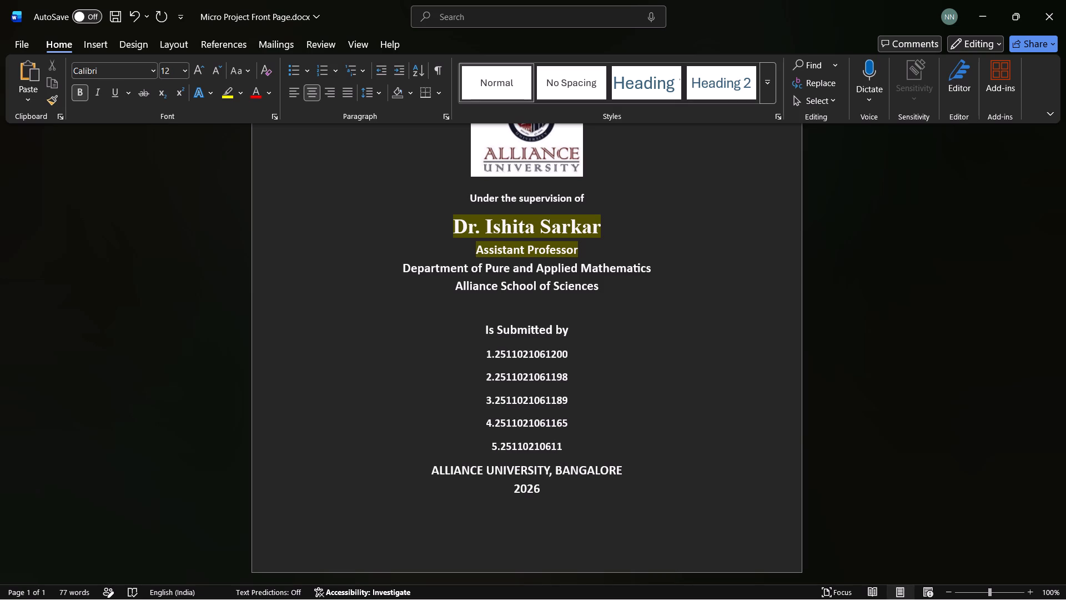
Complete entry 5 with the final two digits of the fifth student's registration number.
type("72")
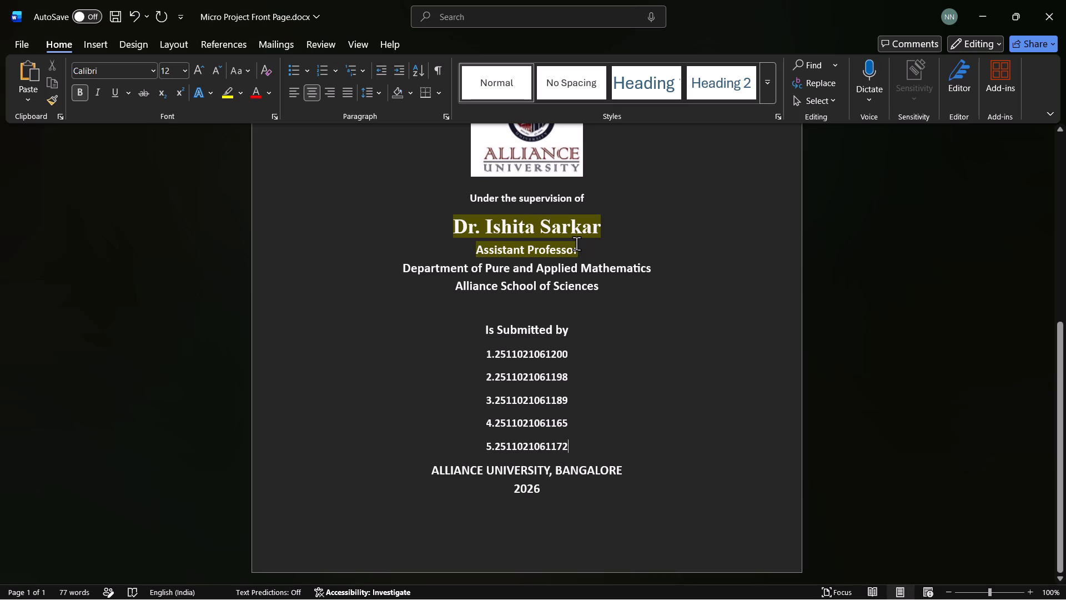
Copy the highlighted supervisor's name and "Assistant Professor" lines below "Under the supervision of", and delete them from the page.
left_click(582, 249)
left_click_drag(582, 249, 455, 224)
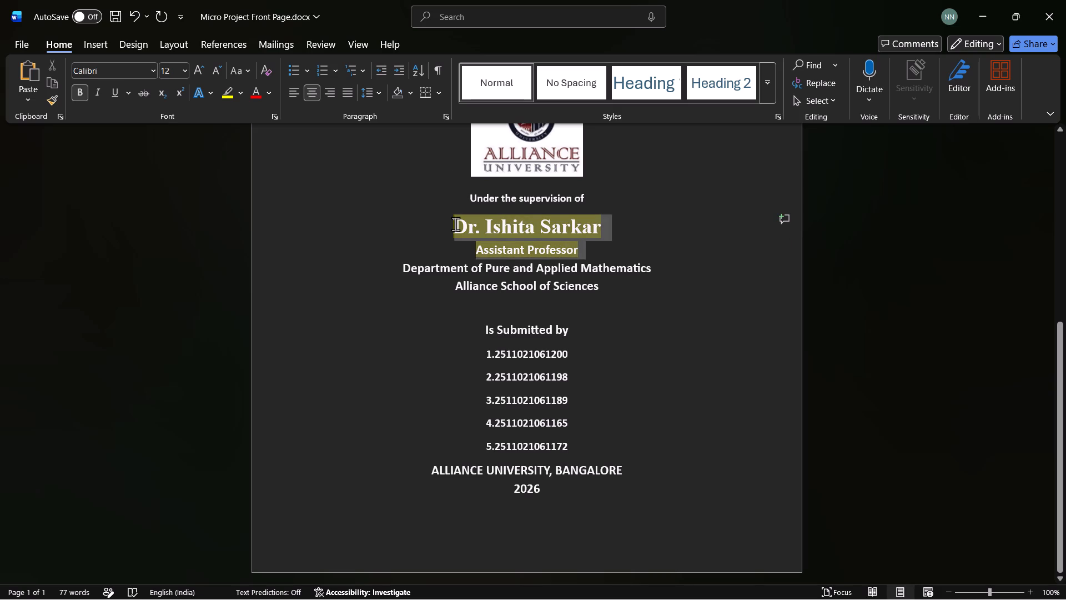
key("ctrl+c")
key("BackSpace")
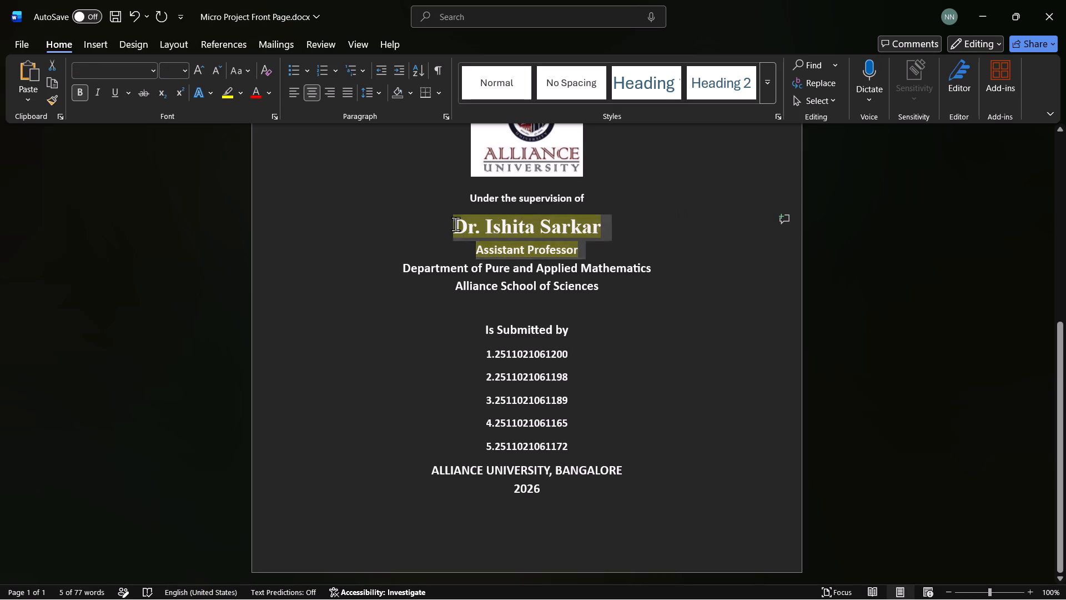
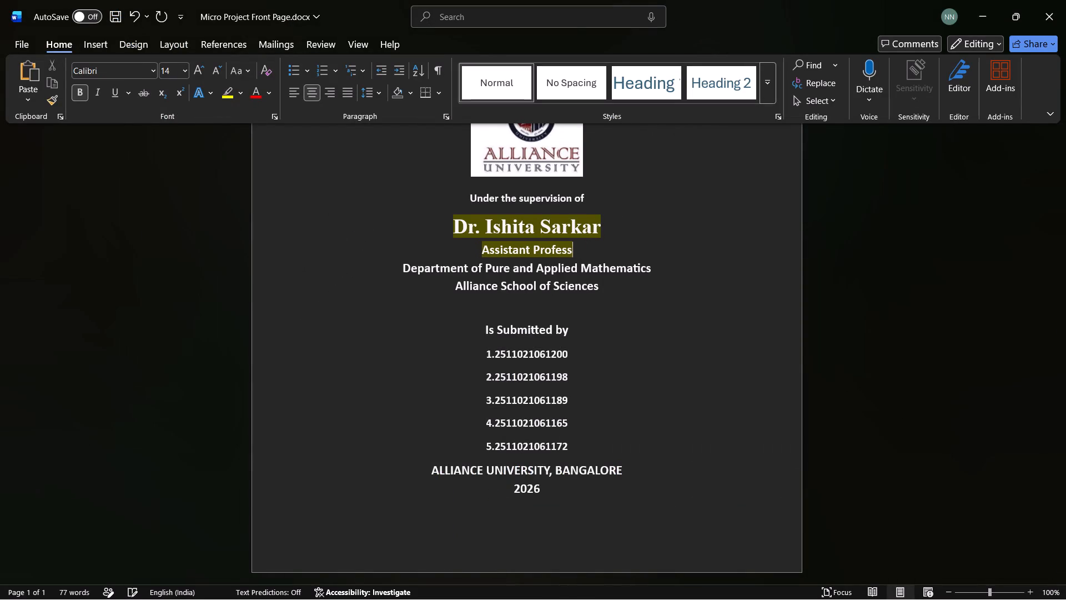
Replace the highlighted supervisor name and designation lines below "Under the supervision of" with the copied, unhighlighted supervisor's name.
key("BackSpace")
key("BackSpace")
key("BackSpace")
key("BackSpace")
key("BackSpace")
key("BackSpace")
key("BackSpace")
key("BackSpace")
key("BackSpace")
key("BackSpace")
key("BackSpace")
key("BackSpace")
key("BackSpace")
key("BackSpace")
key("BackSpace")
key("BackSpace")
key("BackSpace")
key("BackSpace")
key("BackSpace")
key("BackSpace")
key("BackSpace")
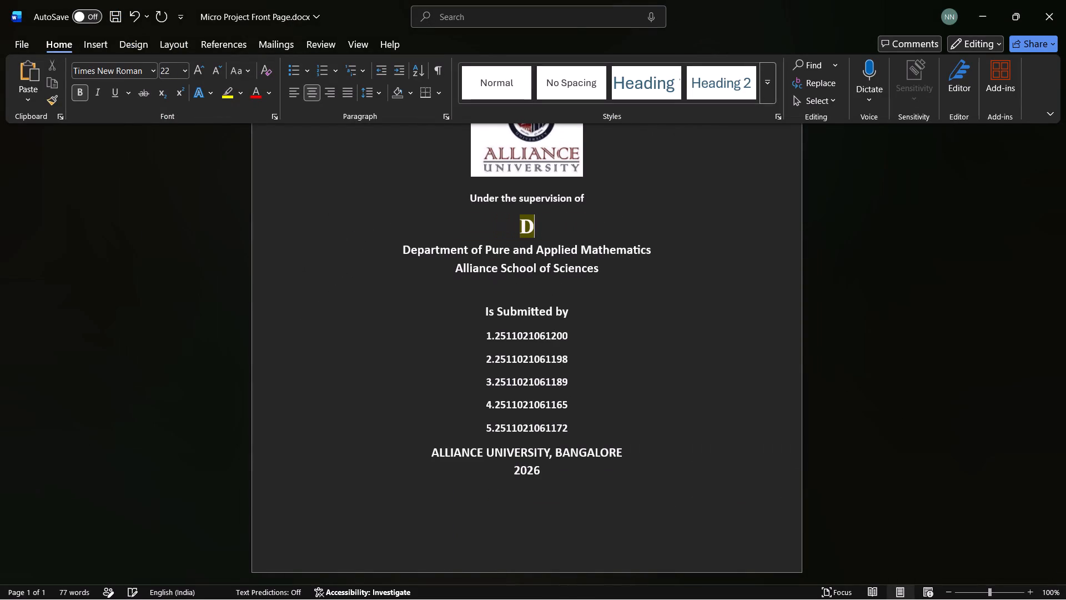
key("BackSpace")
key("ctrl+v")
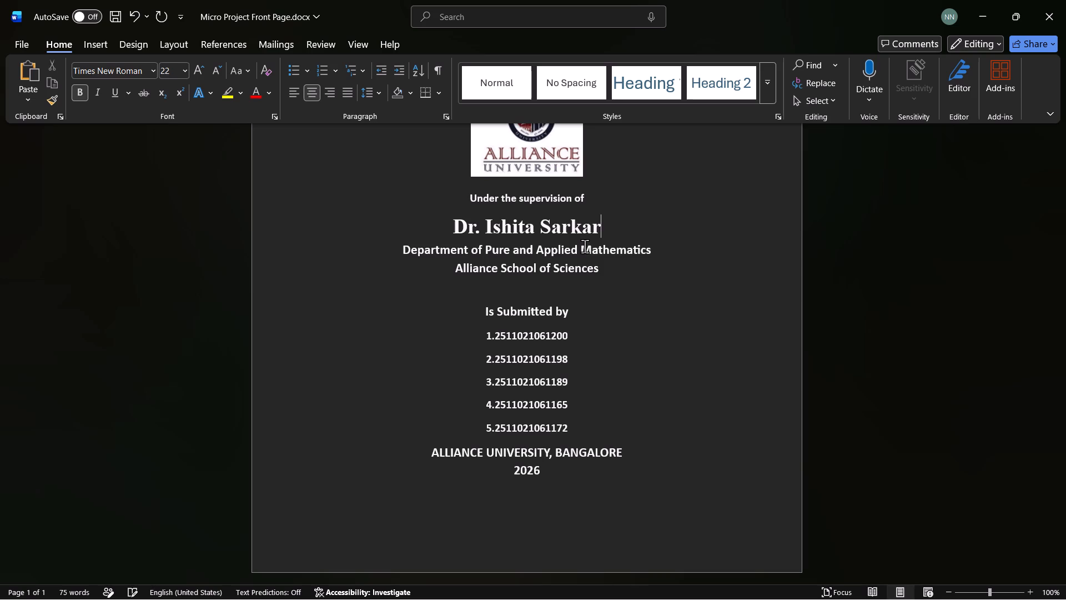
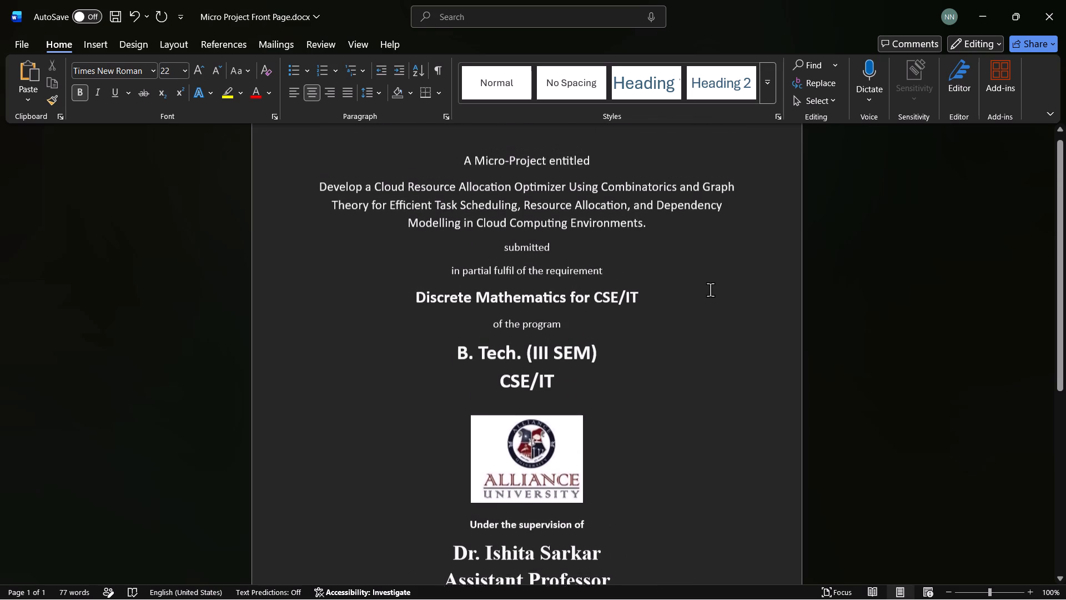
Capitalise the first letter of "submitted" below the project title so the line reads "Submitted".
scroll(710, 289, "up", 2)
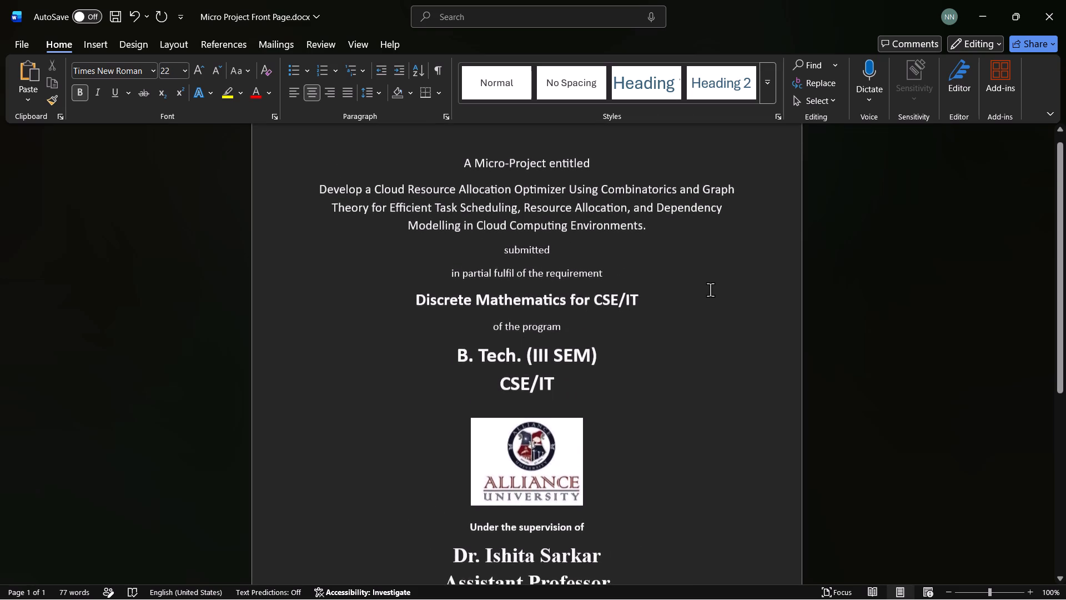
scroll(710, 289, "up", 2)
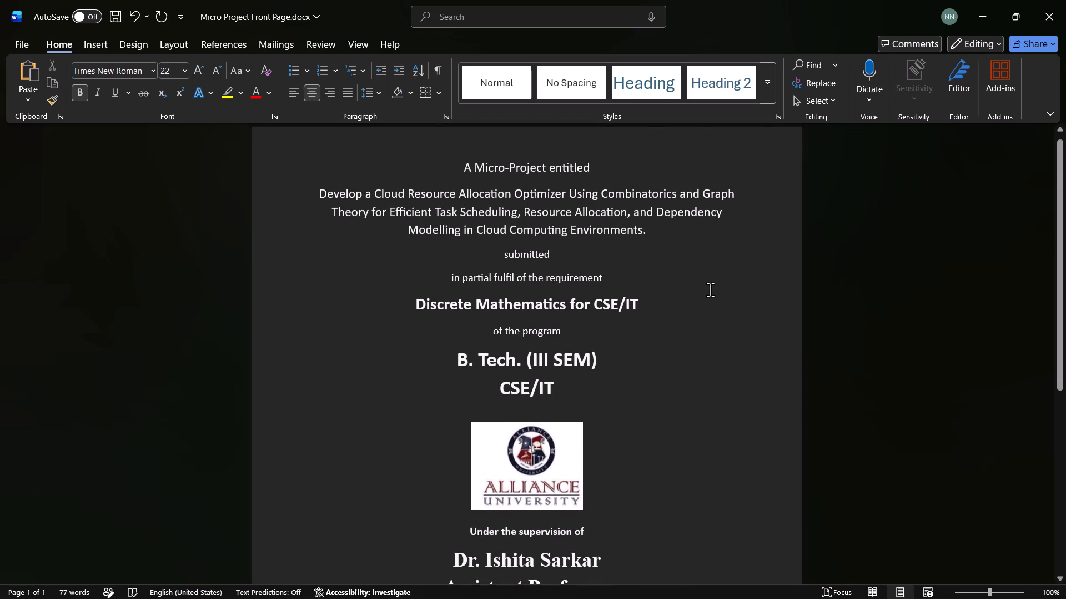
scroll(710, 289, "down", 1)
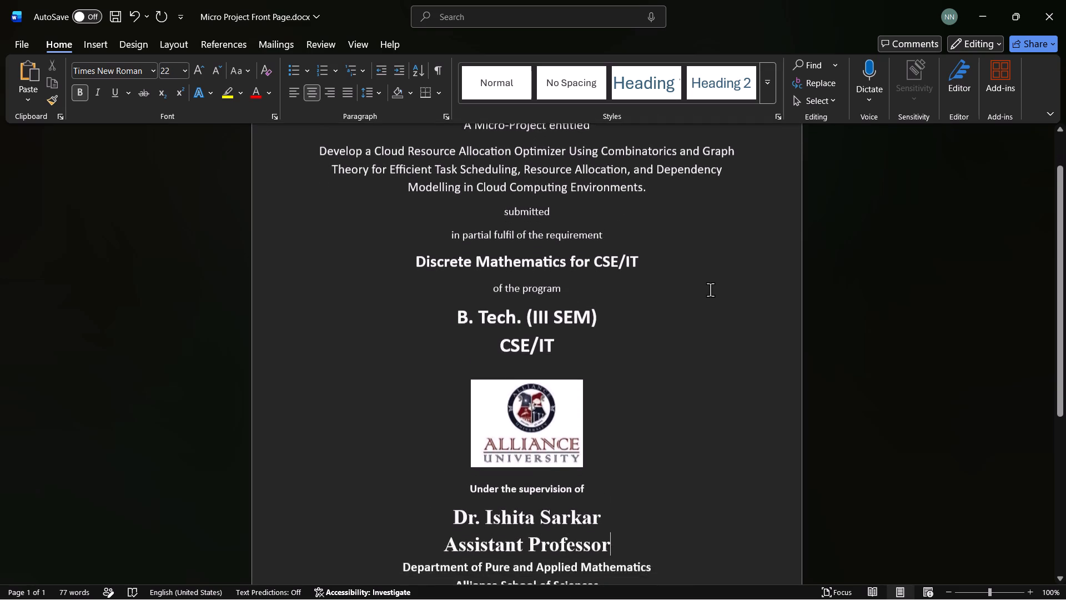
scroll(710, 289, "down", 2)
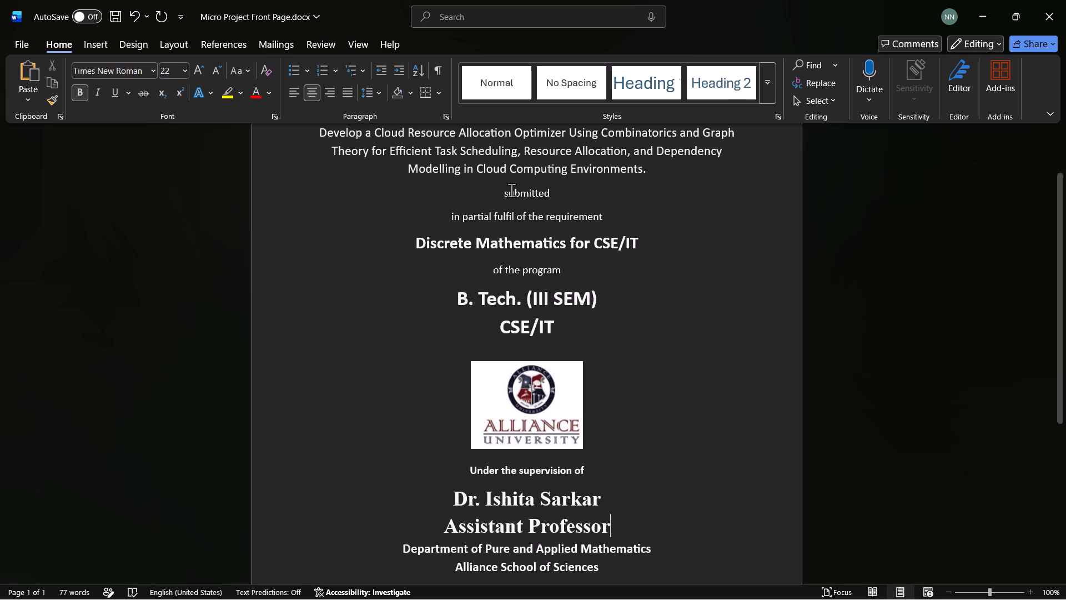
left_click(509, 191)
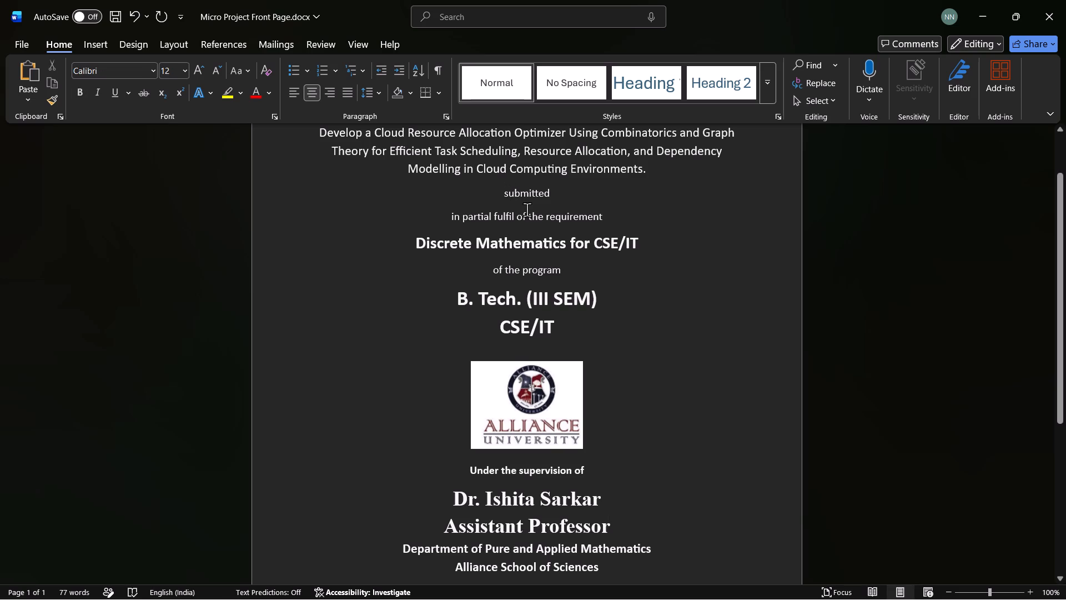
key("BackSpace")
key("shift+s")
Add numbered entry 6 below the fifth under "Is Submitted by" with the sixth student's registration number.
scroll(722, 359, "down", 2)
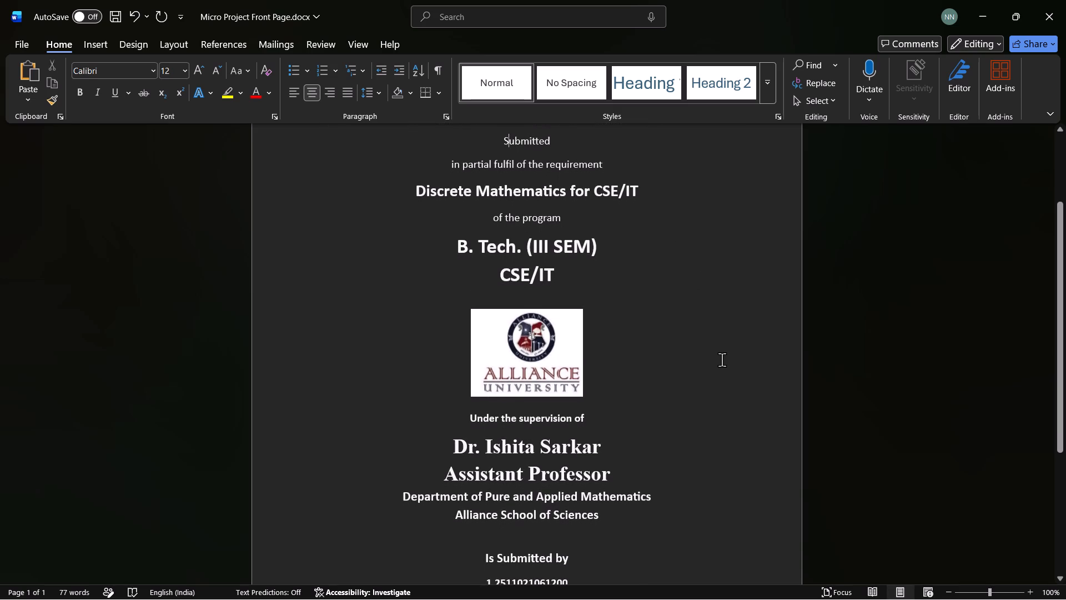
scroll(722, 359, "down", 1)
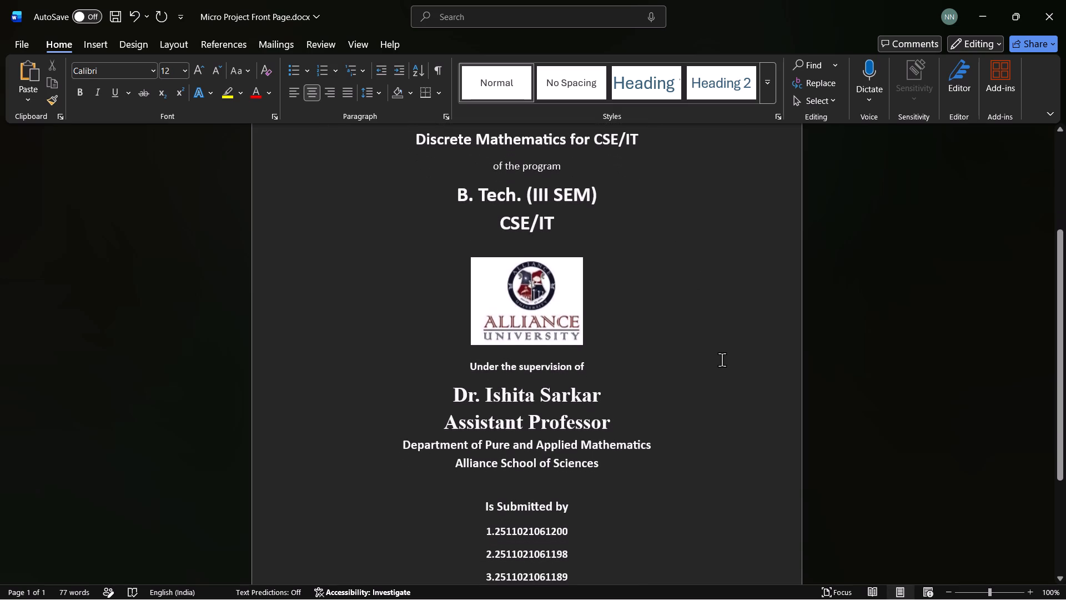
scroll(722, 359, "down", 1)
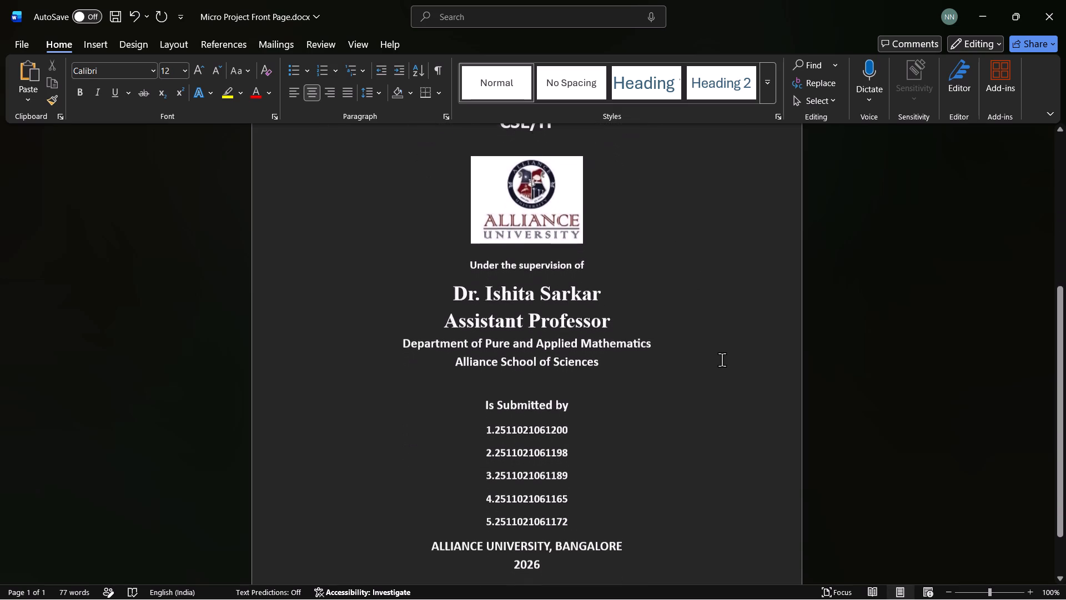
scroll(722, 359, "down", 3)
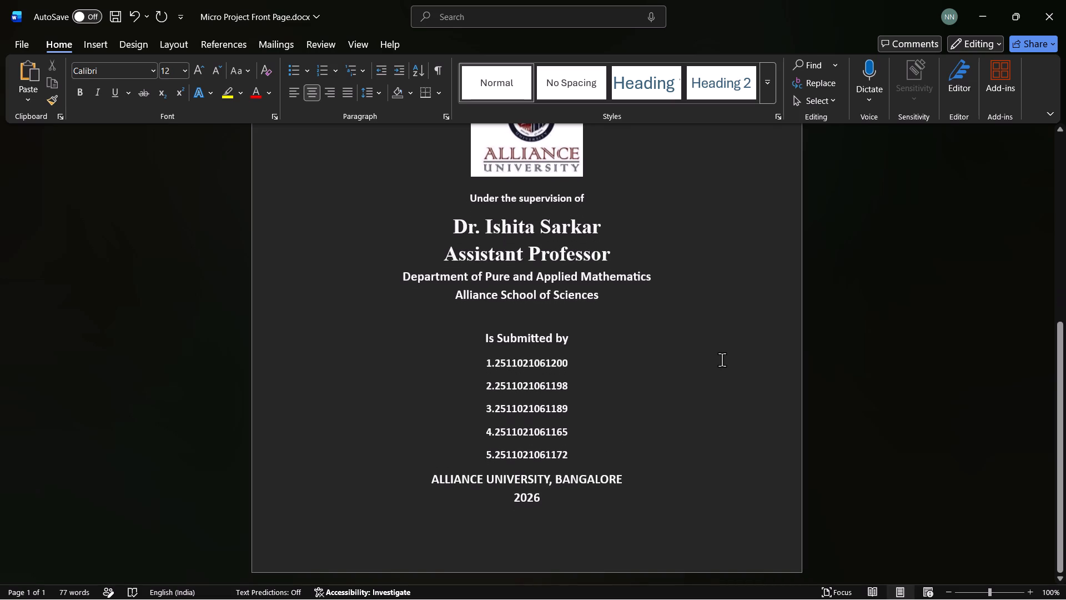
scroll(722, 359, "down", 1)
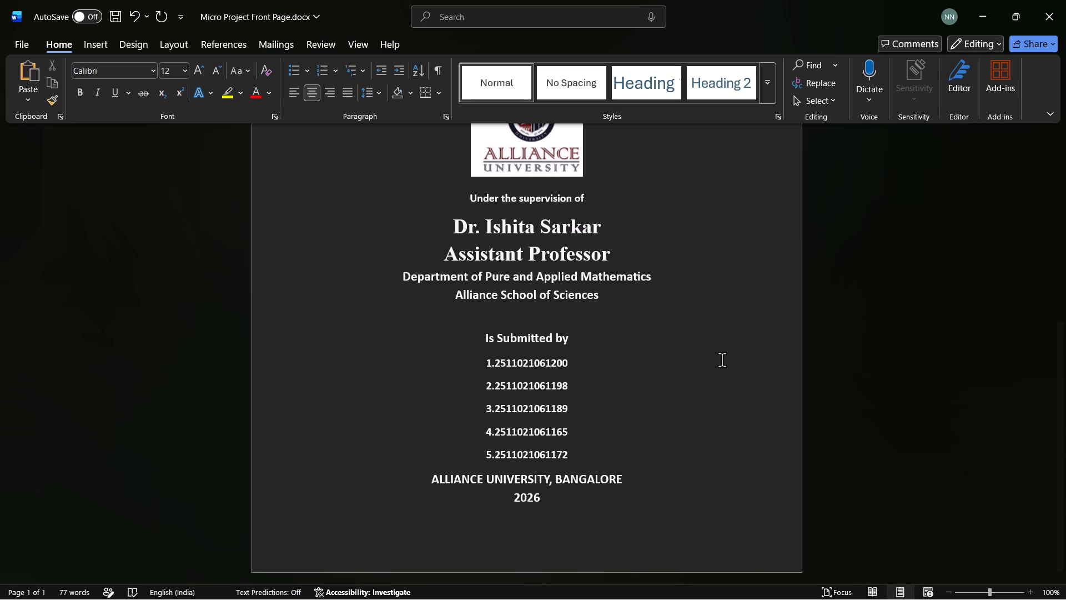
left_click(585, 458)
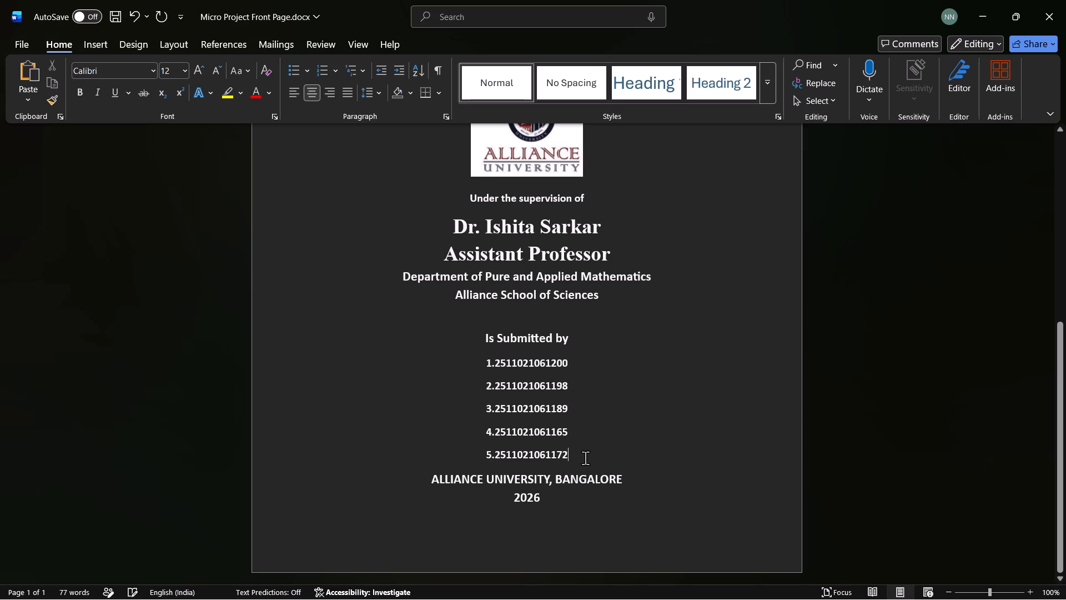
key("Return")
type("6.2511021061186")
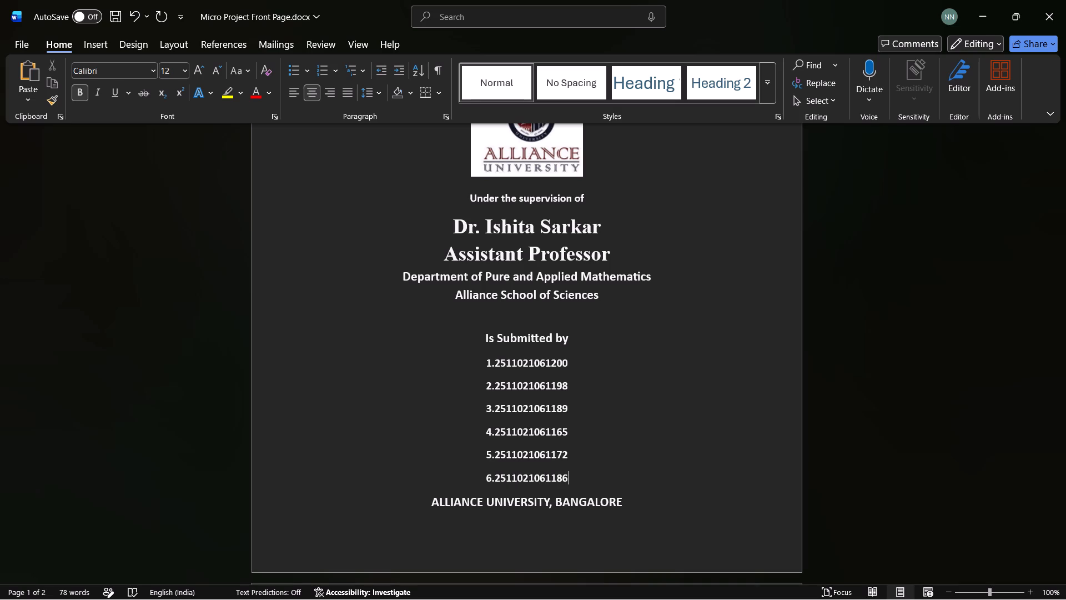
Save a copy of the front page as a PDF named Micro Project Front Page in the Downloads folder.
left_click(24, 34)
left_click(44, 259)
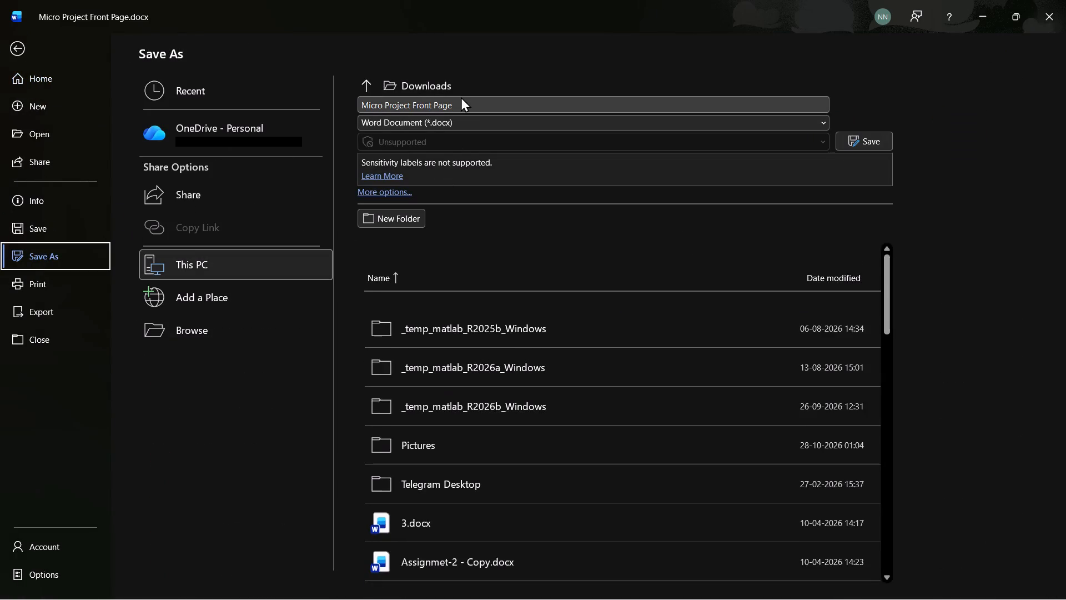
left_click(464, 122)
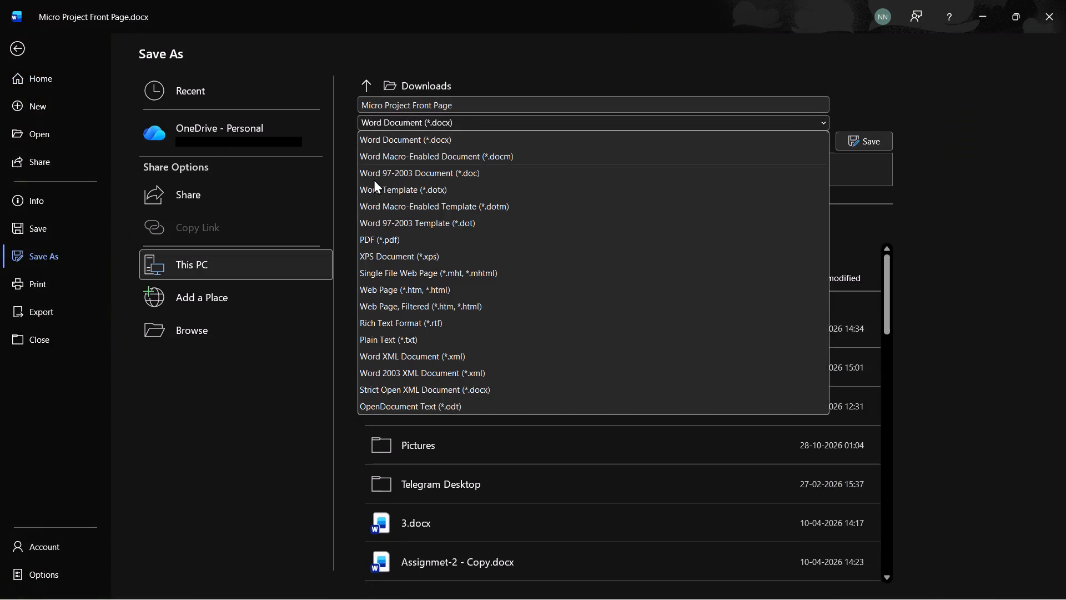
left_click(396, 238)
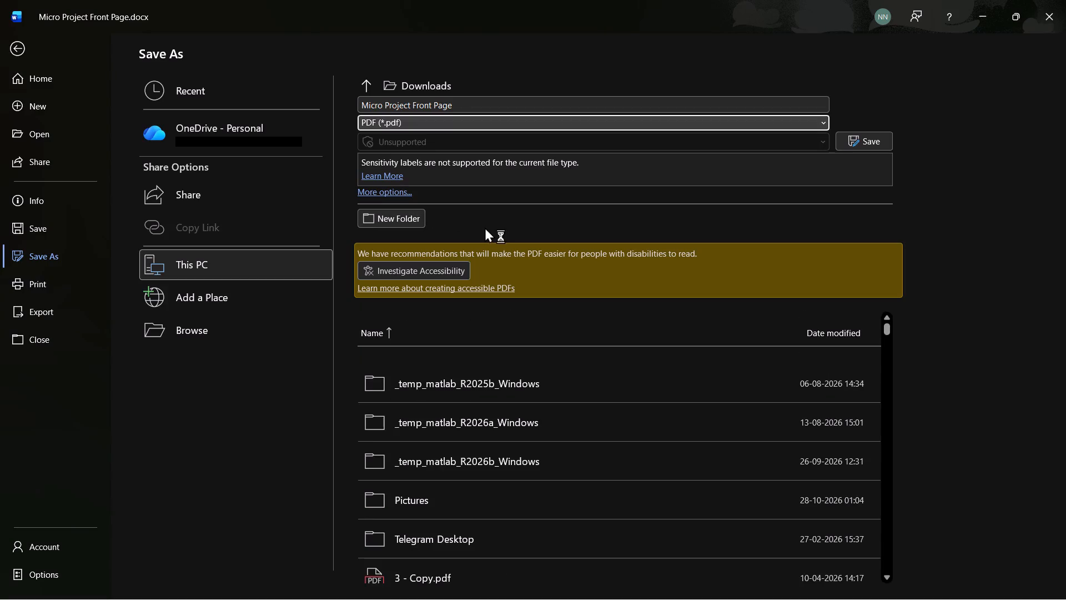
left_click(854, 142)
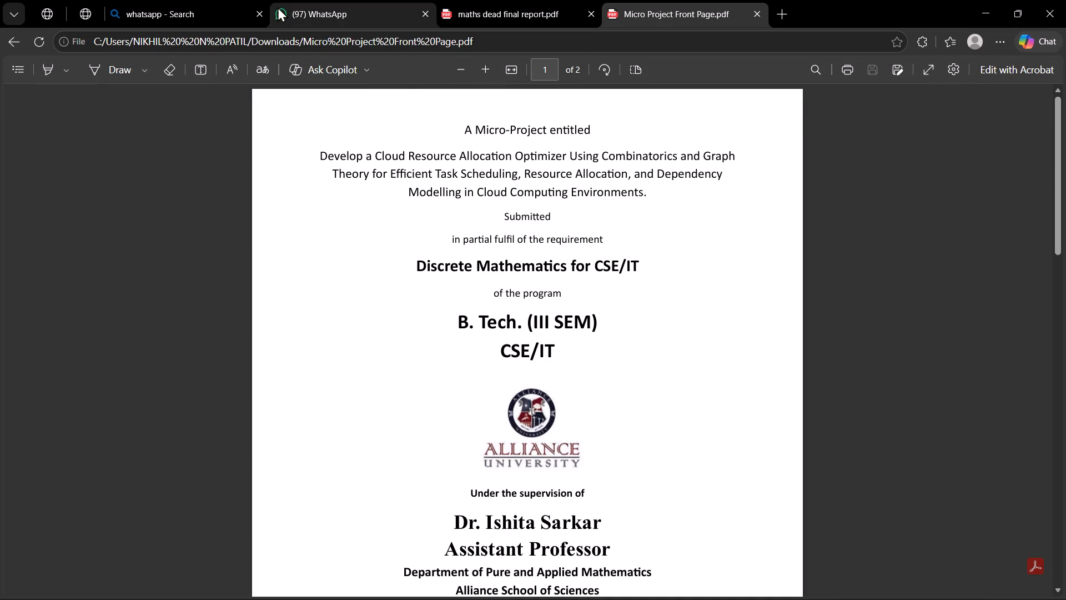
Switch to File Explorer and open the Downloads folder containing the exported front page PDF.
double_click(6, 101)
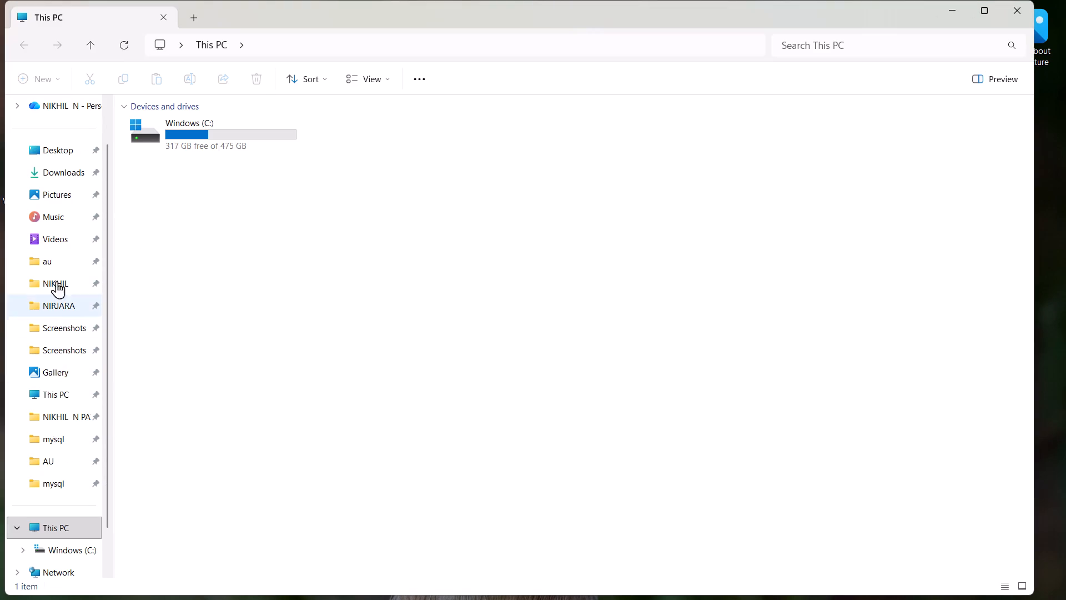
left_click(51, 176)
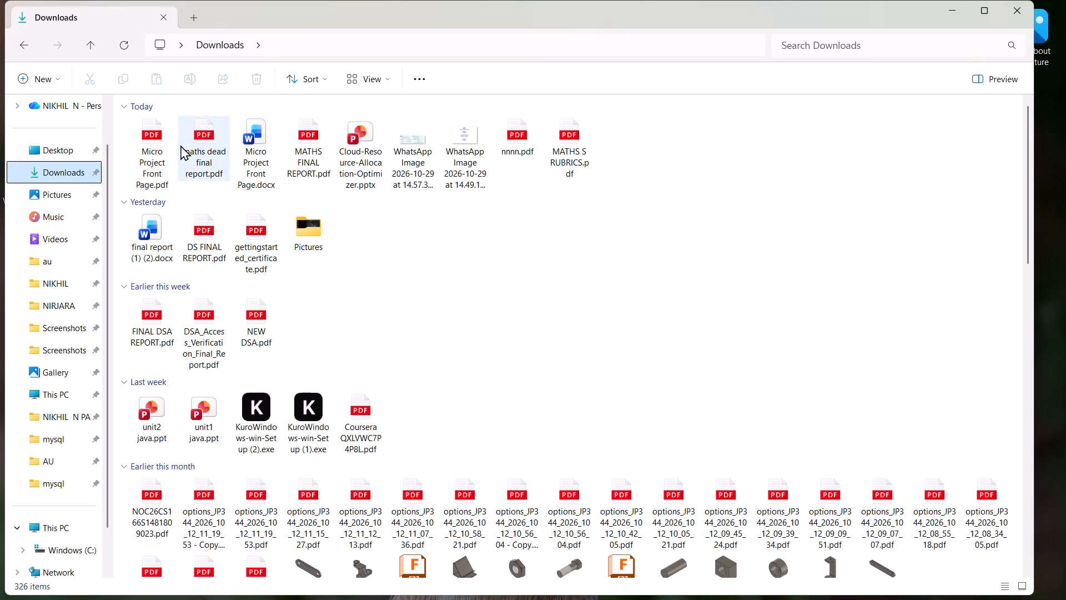